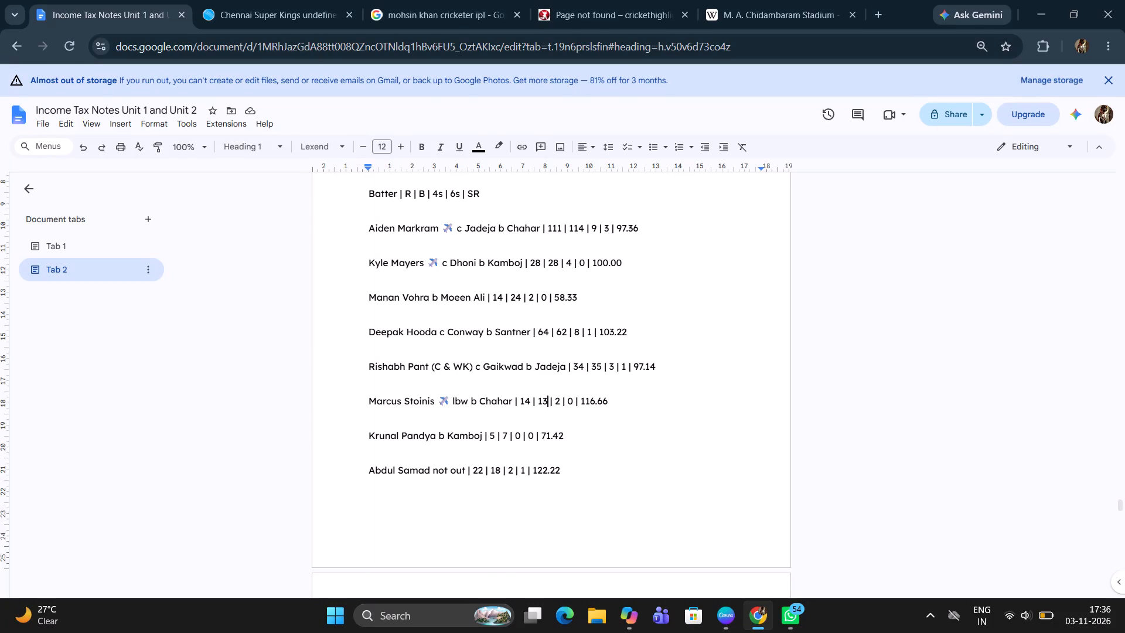
Trim the surplus trailing separators from the Total line of the LSG first innings.
scroll(546, 403, up, 3)
scroll(546, 403, down, 4)
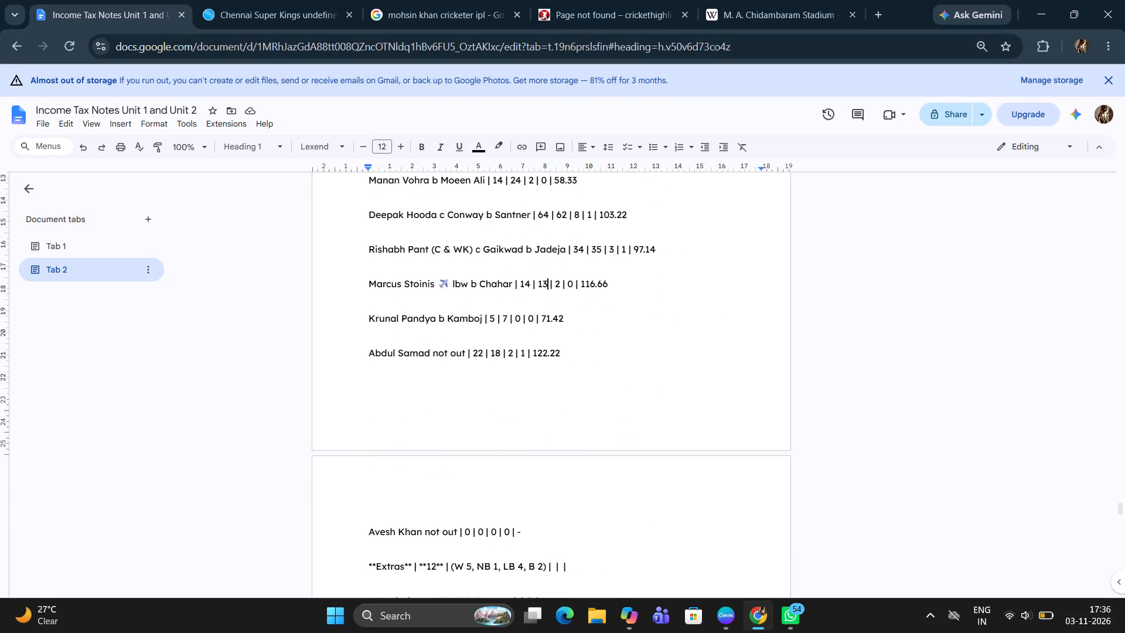
scroll(546, 403, down, 3)
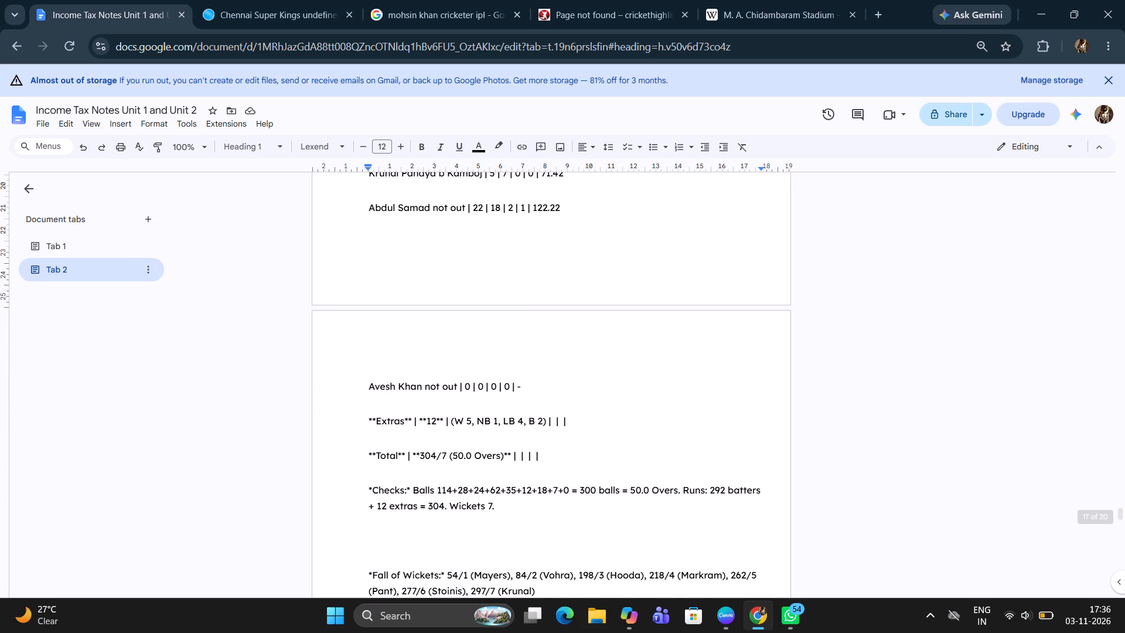
click(547, 460)
key(BackSpace)
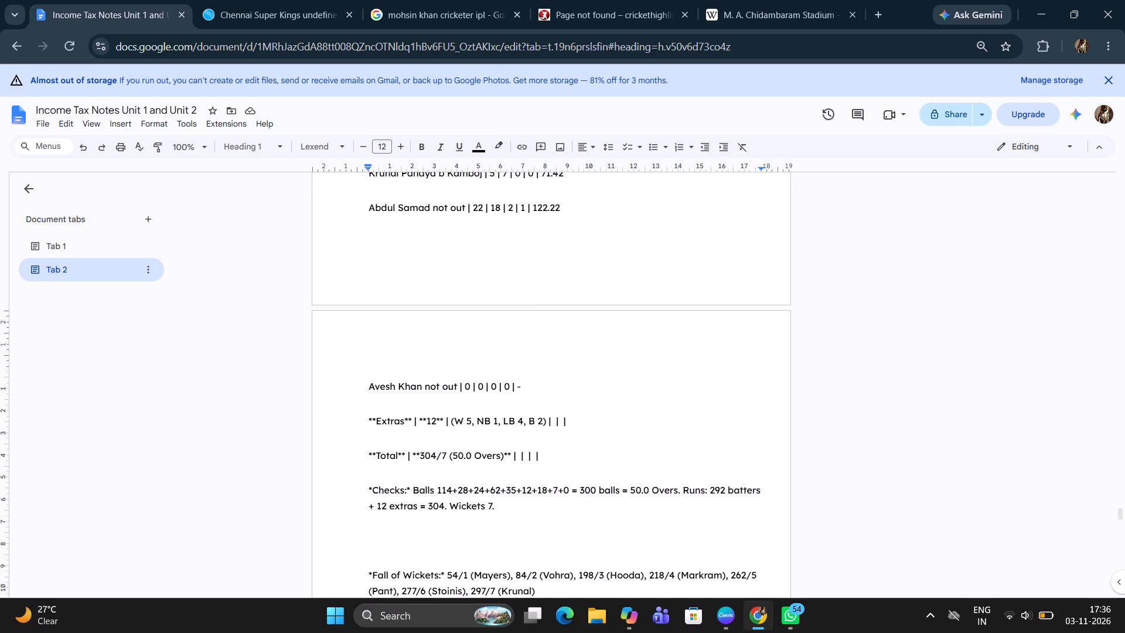
key(BackSpace)
key(BackSpace)
key(BackSpace)
key(BackSpace)
Add the heading line "CSK Bowling: (Overs-Maidens-Runs-Wickets)" with spacing below the first-innings Total line.
key(Return)
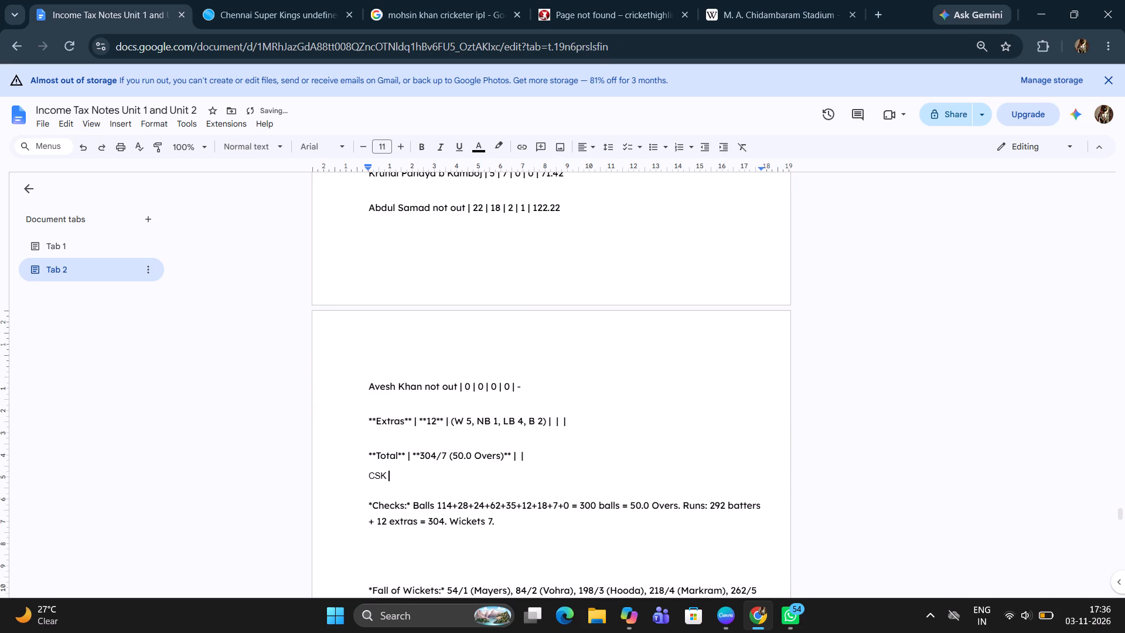
key(BackSpace)
key(BackSpace)
key(BackSpace)
key(BackSpace)
key(Return)
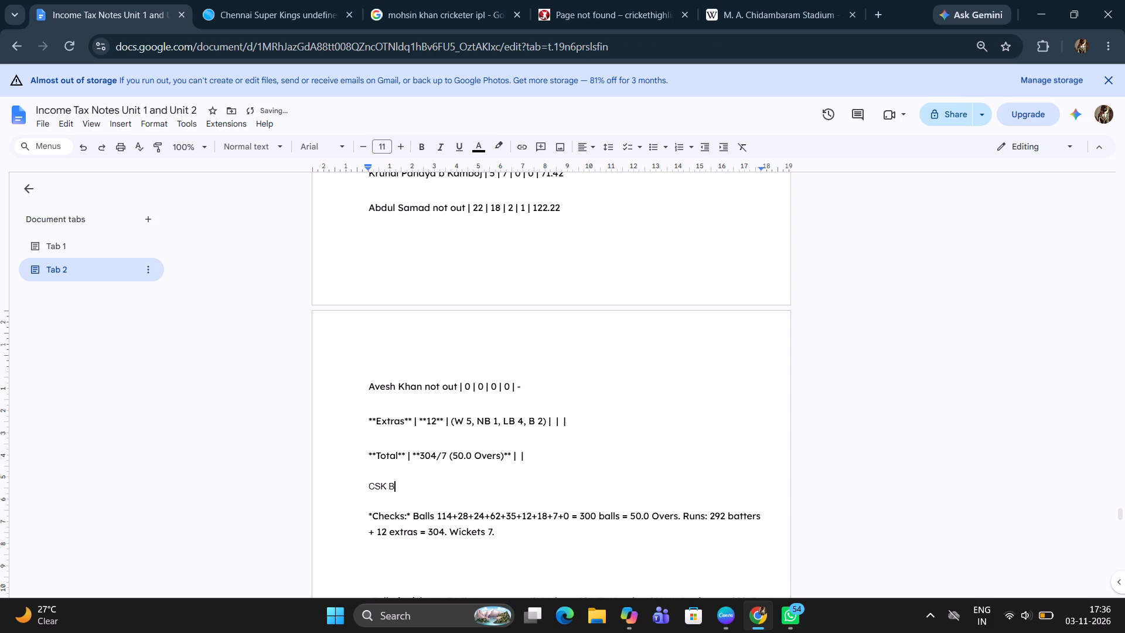
text(owling)
text(:)
key(space)
key(Return)
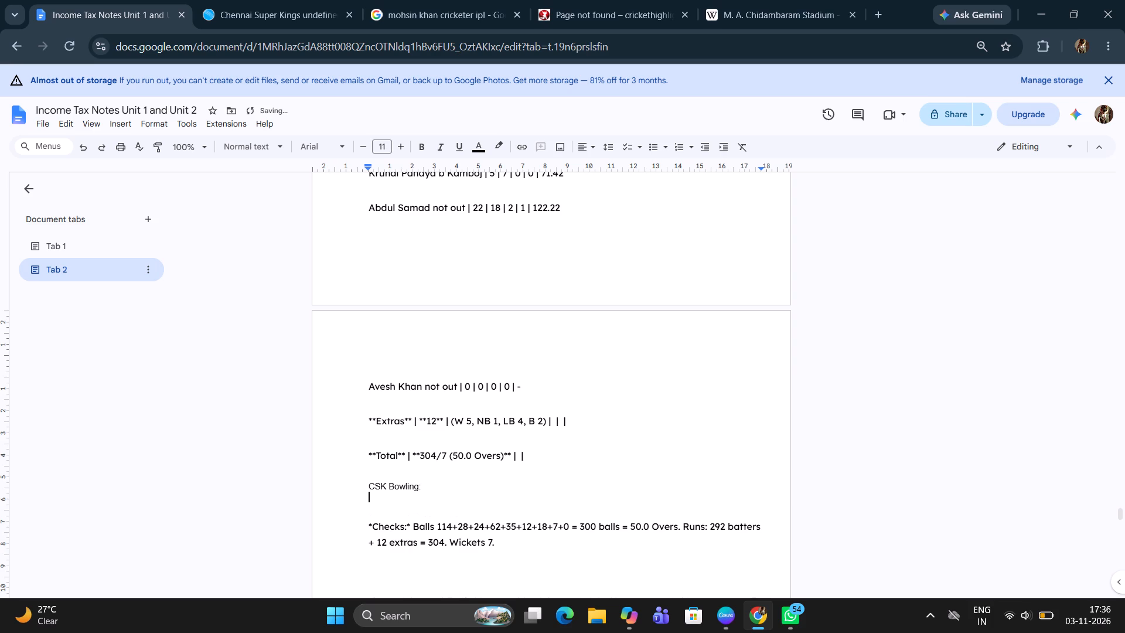
key(BackSpace)
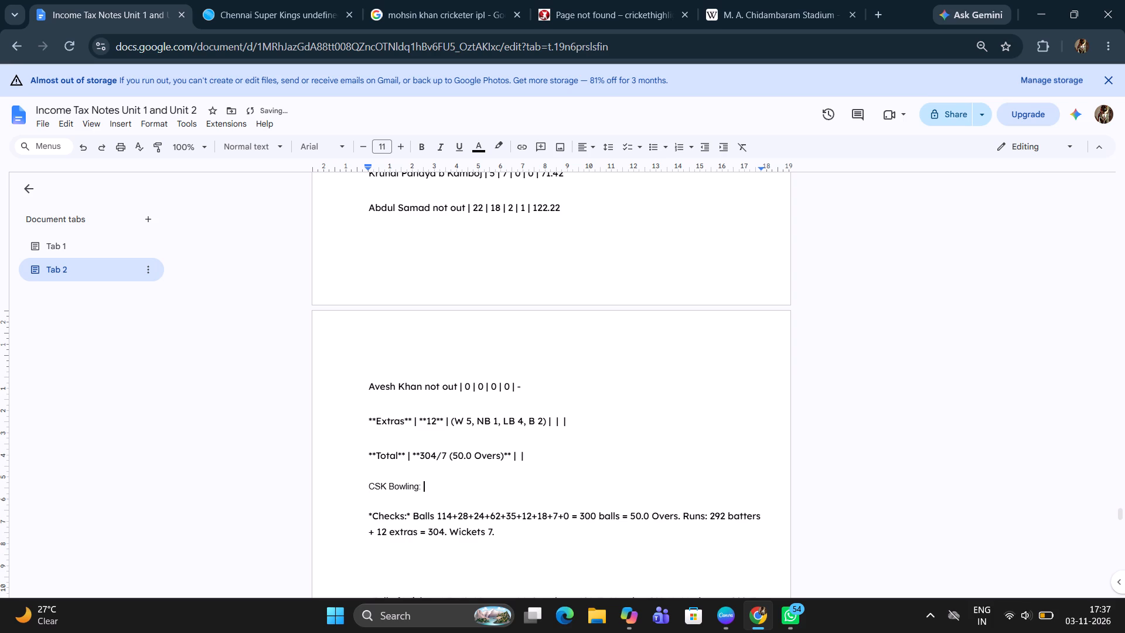
key(shift+parenleft)
text(vers-)
text(ai)
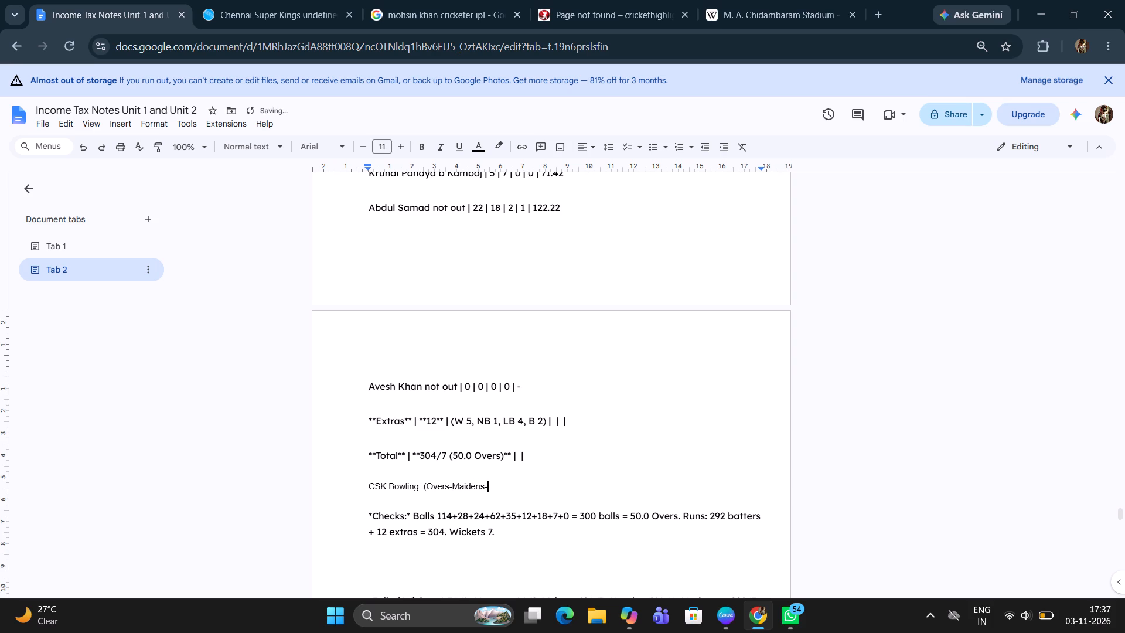
key(w)
text(ickets))
Enter "Moeen Ali" as the first bowler on a new line beneath the CSK Bowling heading.
key(Return)
key(Return)
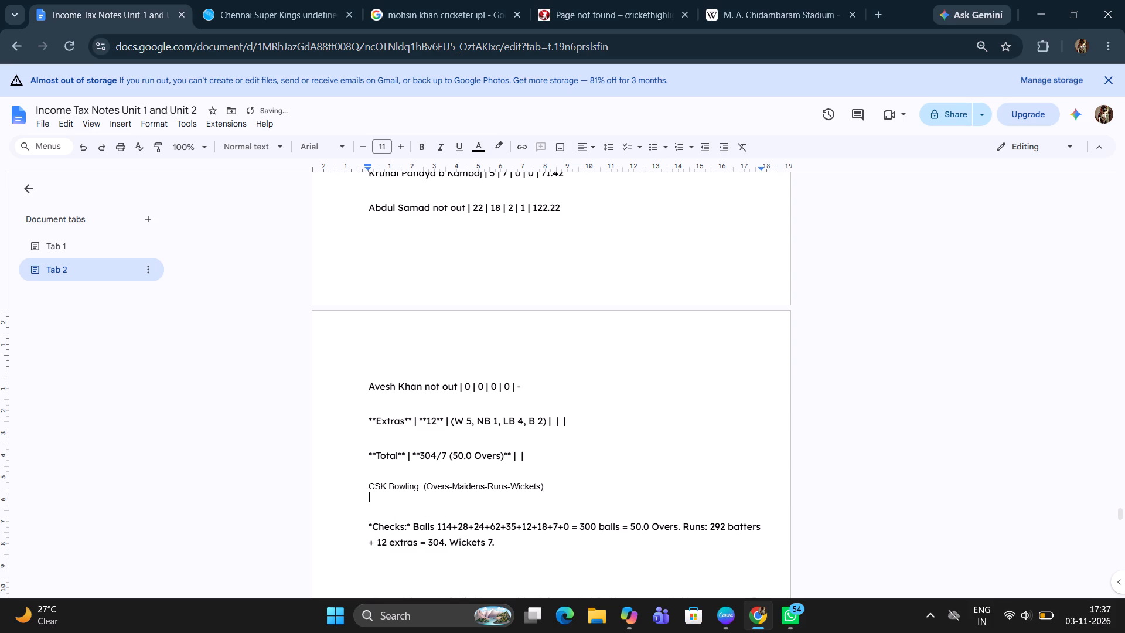
scroll(547, 460, up, 1)
scroll(547, 460, down, 3)
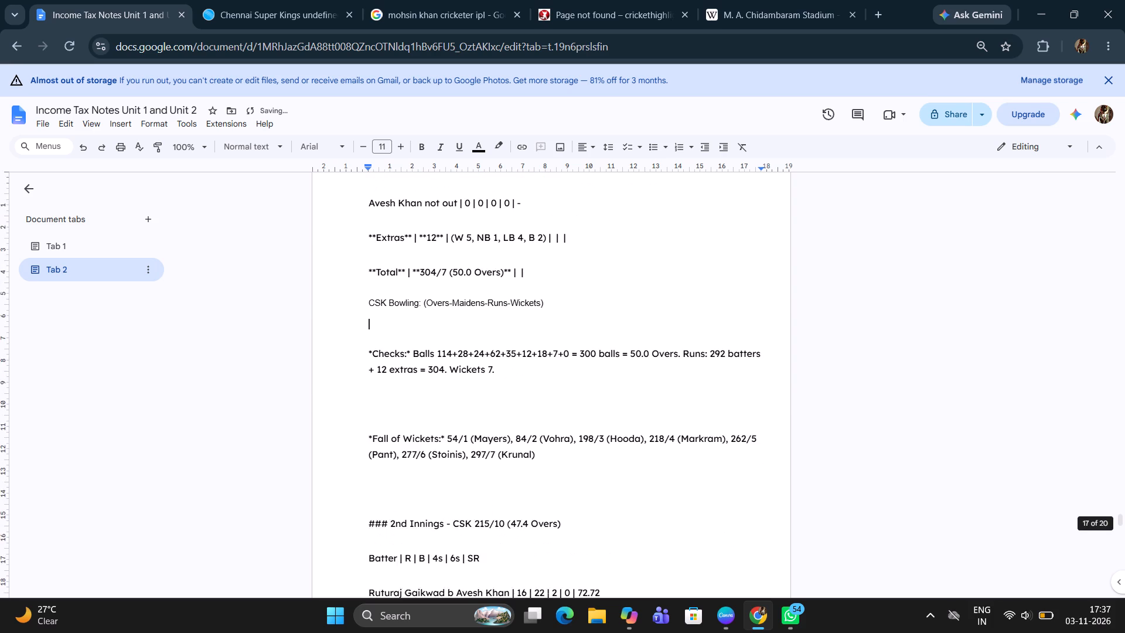
scroll(547, 460, down, 3)
scroll(547, 460, up, 1)
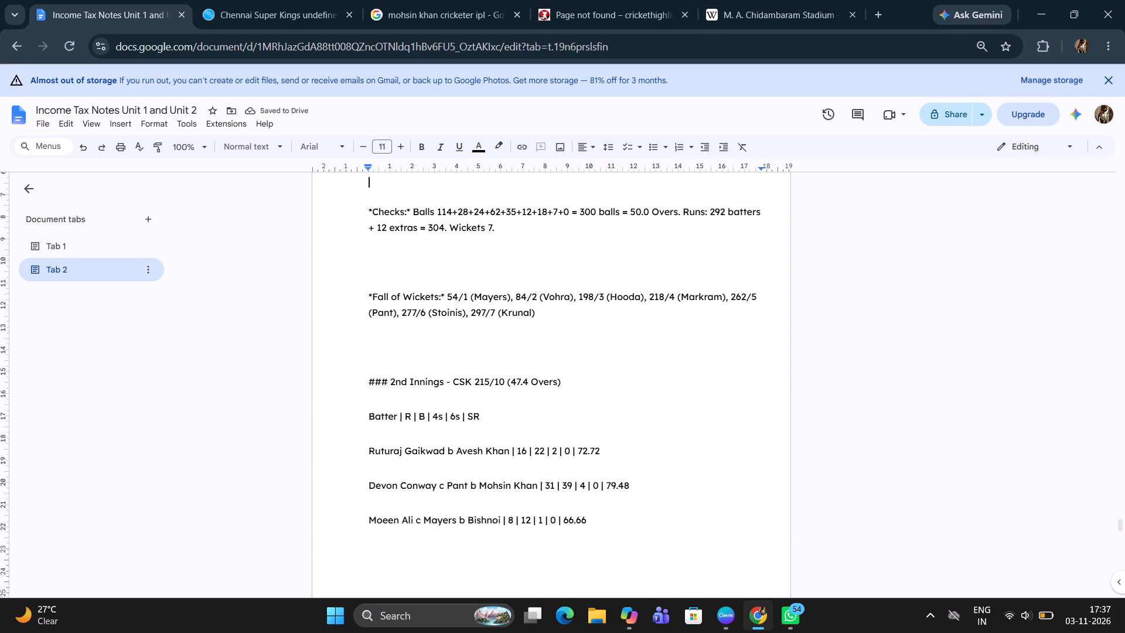
scroll(547, 460, up, 1)
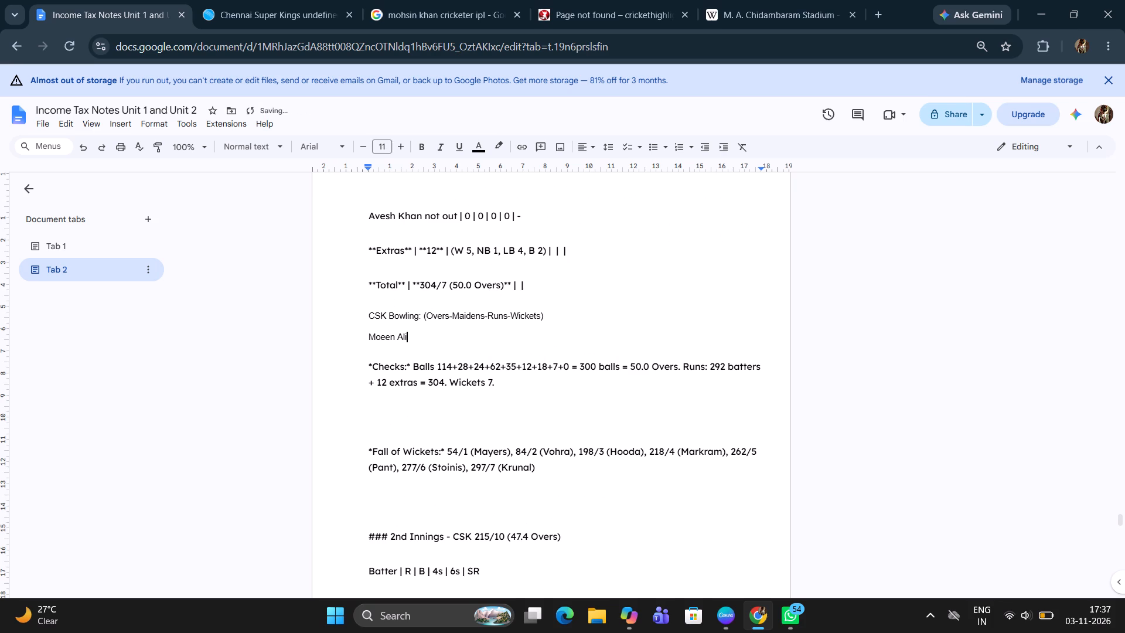
key(shift+parenright)
key(BackSpace)
Review the batters, dismissals and bowler names in the LSG first innings and the CSK second innings.
scroll(542, 552, up, 2)
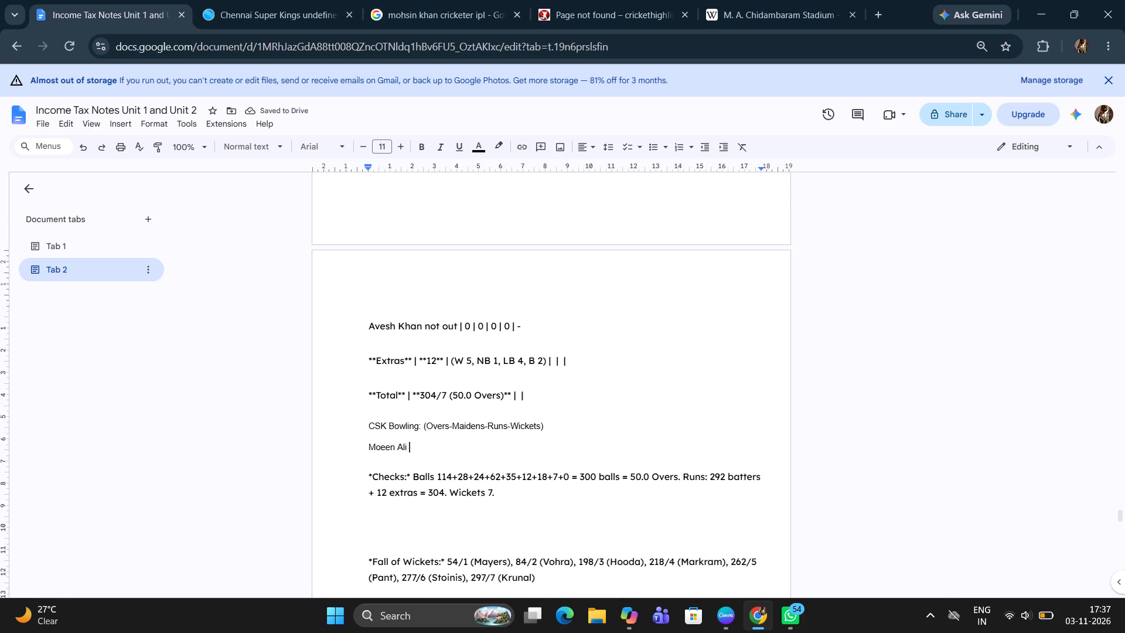
scroll(542, 552, up, 3)
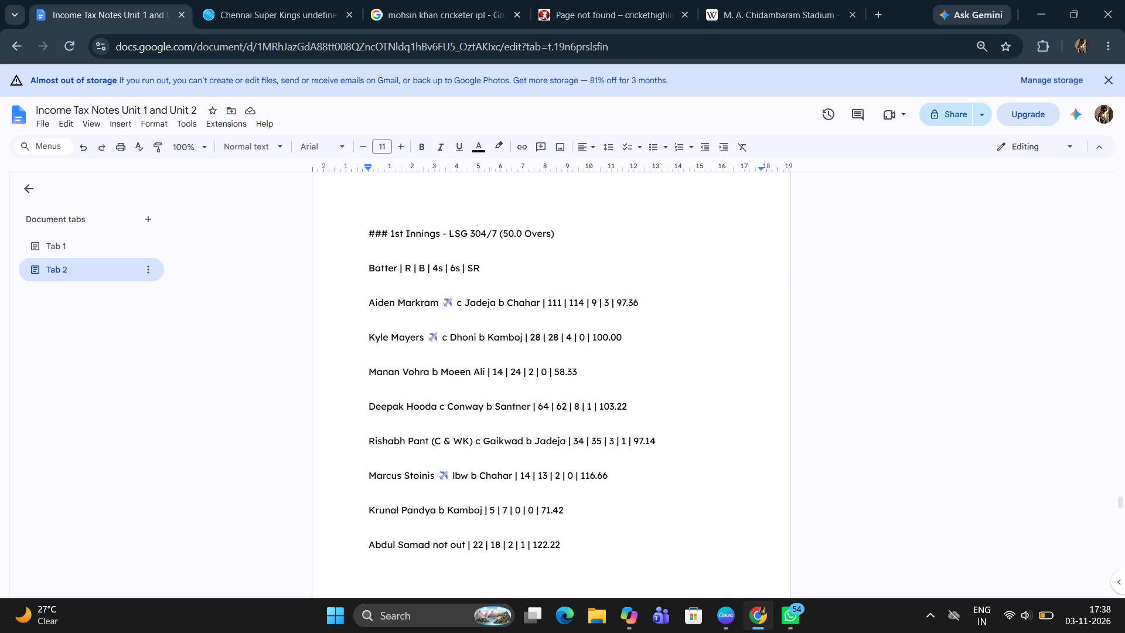
scroll(542, 552, down, 1)
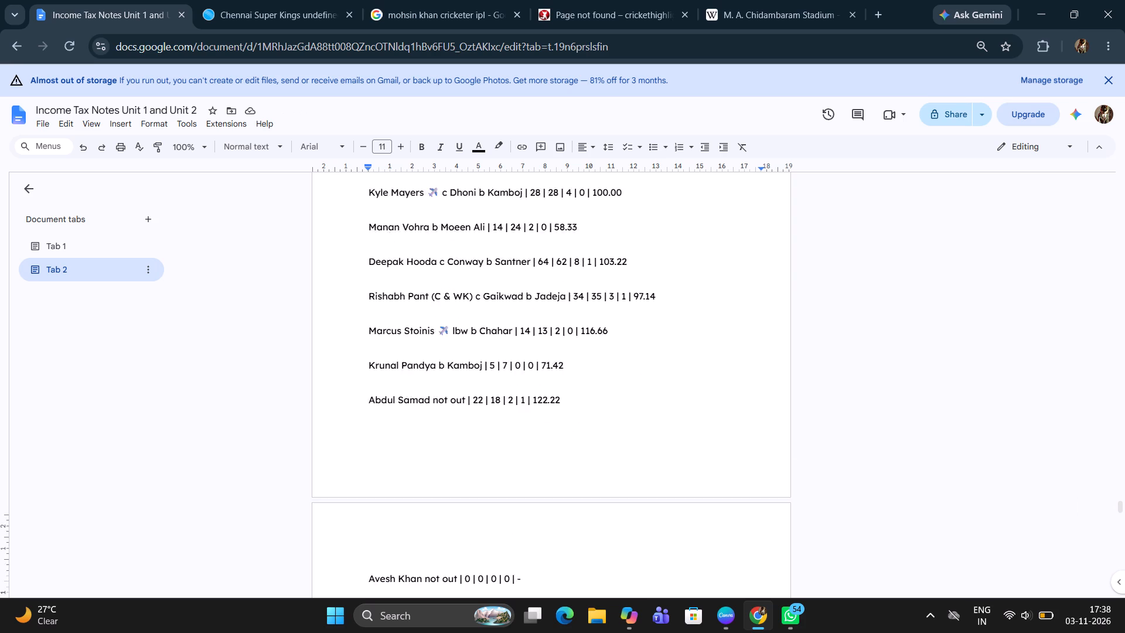
scroll(542, 552, down, 2)
click(542, 552)
scroll(542, 552, down, 1)
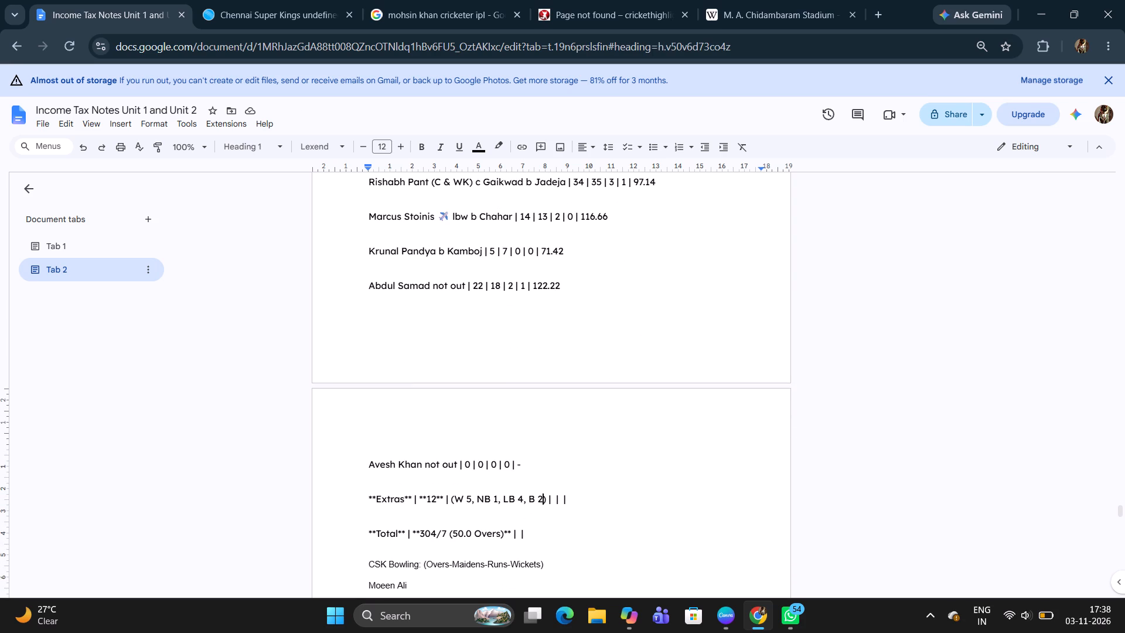
scroll(542, 552, down, 3)
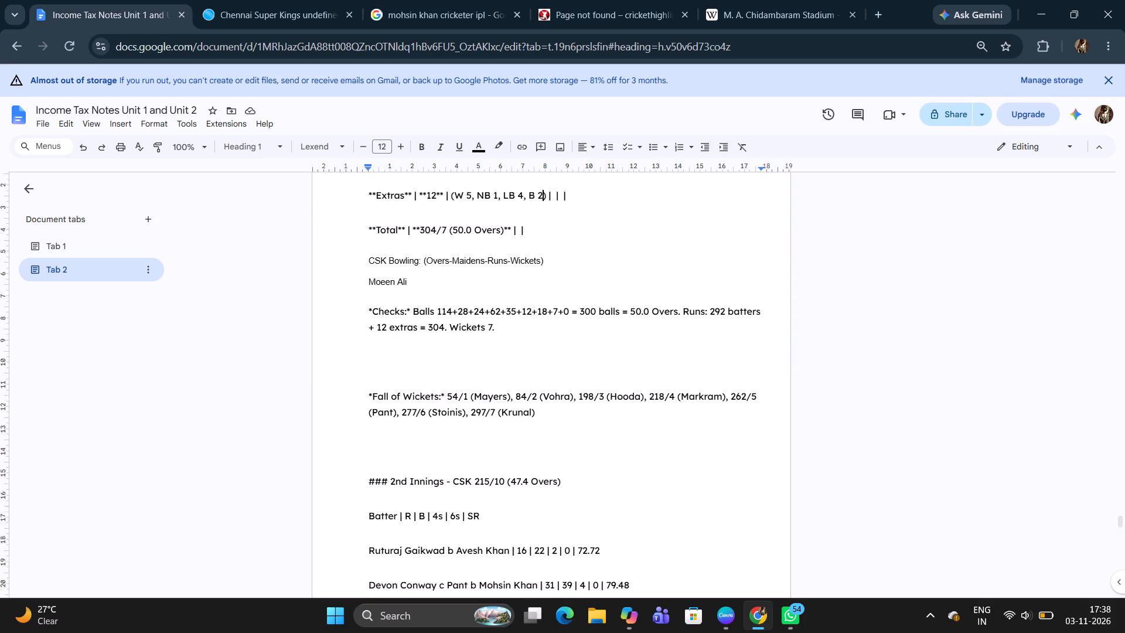
scroll(542, 552, down, 4)
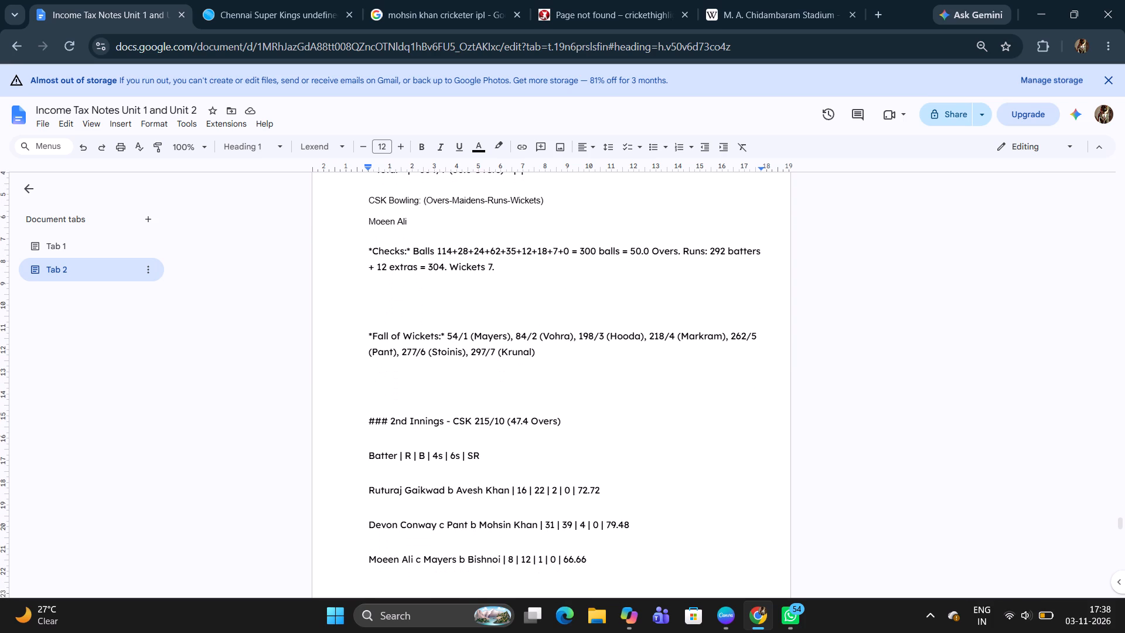
scroll(542, 552, down, 3)
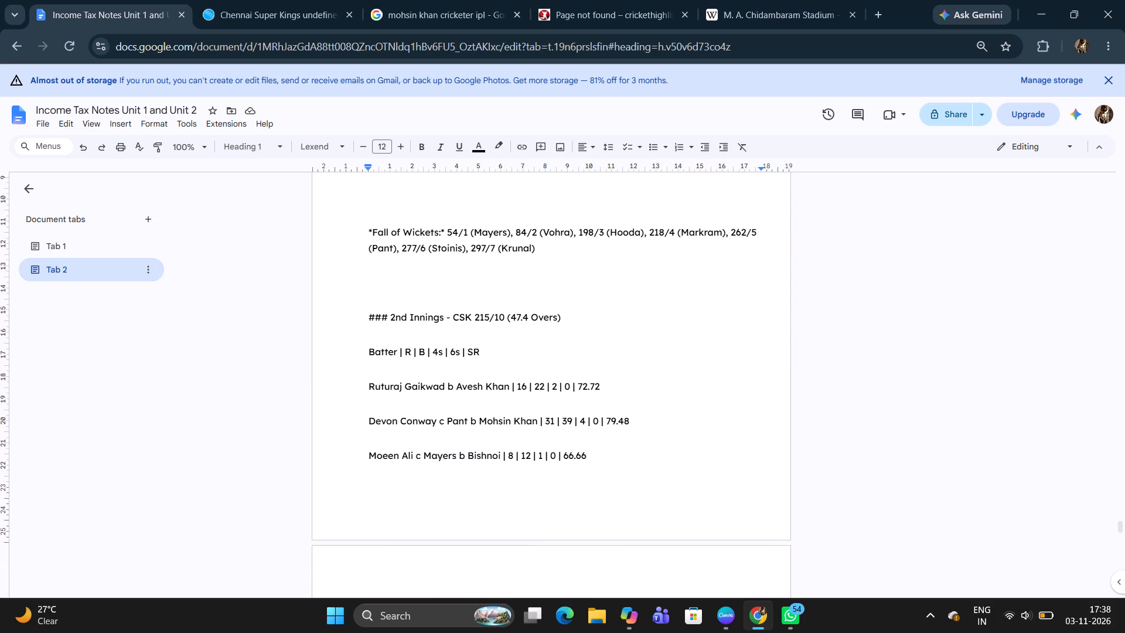
scroll(542, 552, down, 4)
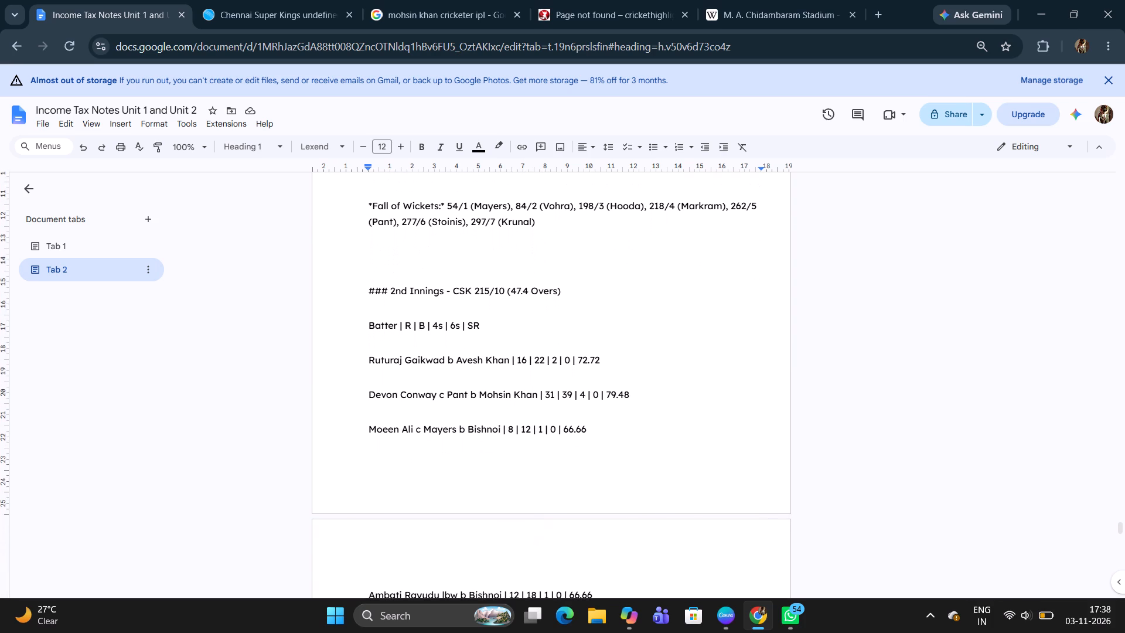
scroll(542, 552, down, 3)
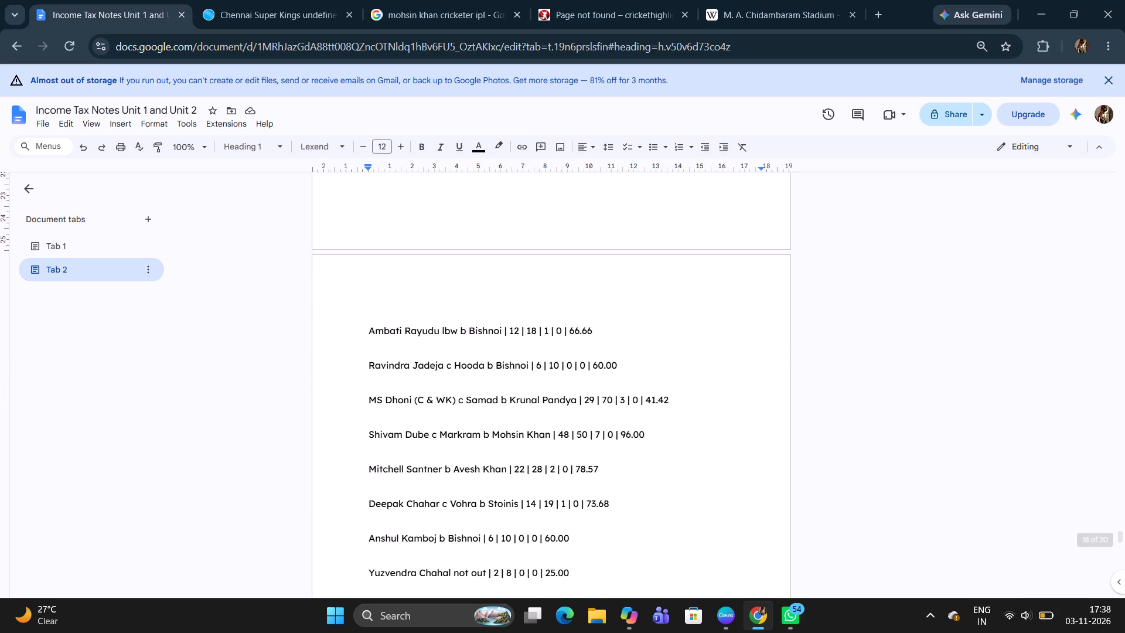
scroll(542, 552, down, 2)
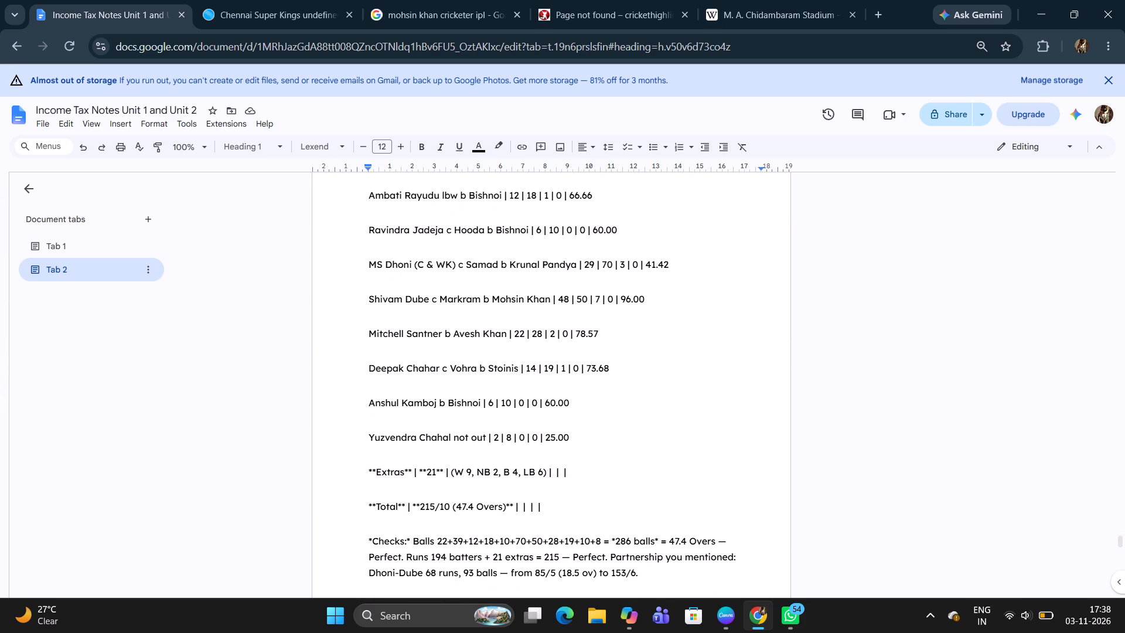
scroll(542, 552, up, 2)
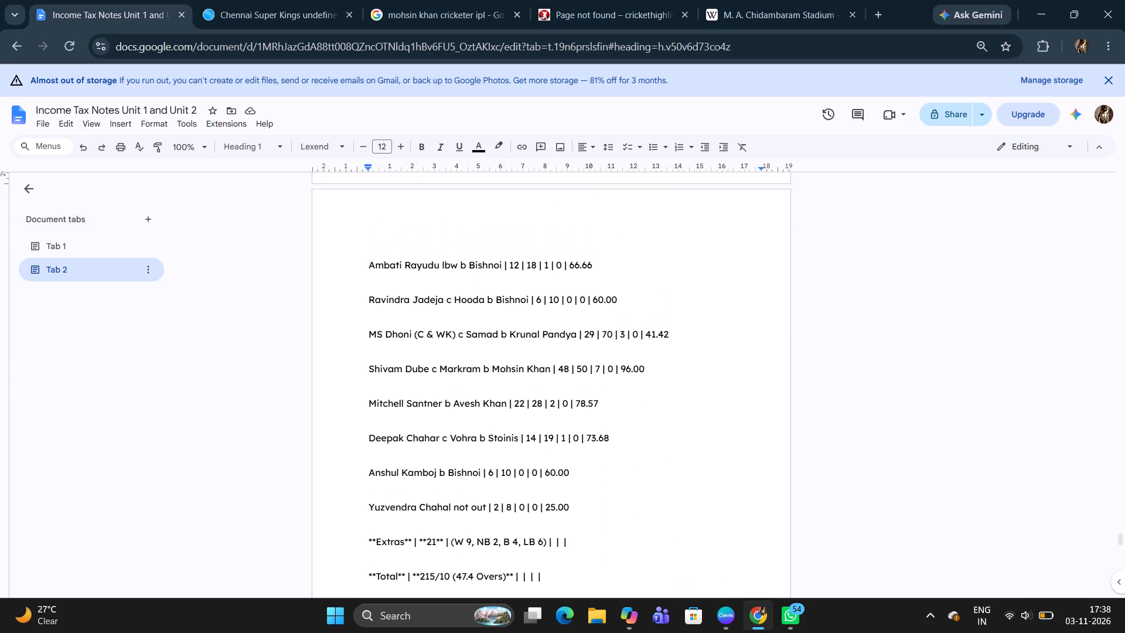
click(542, 552)
scroll(542, 552, down, 1)
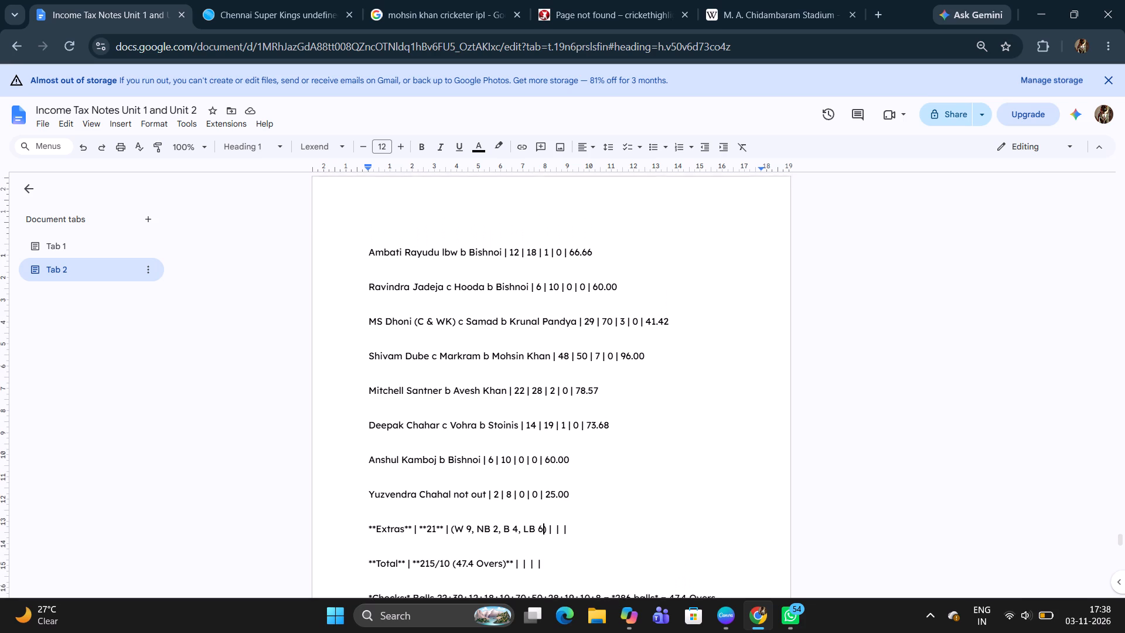
scroll(542, 552, up, 5)
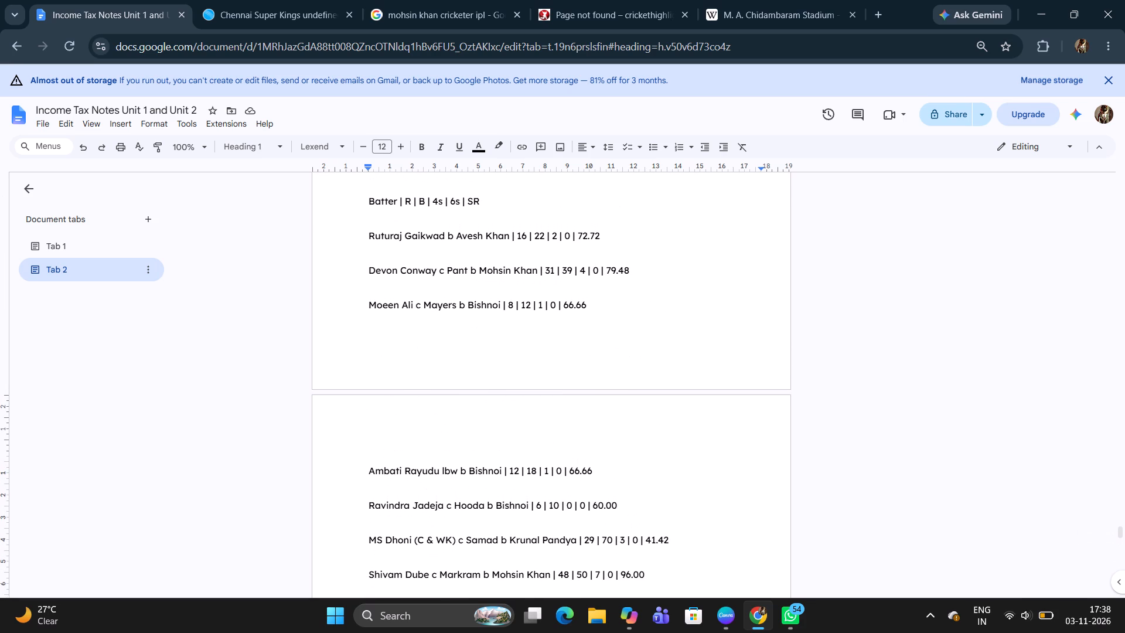
scroll(542, 552, down, 7)
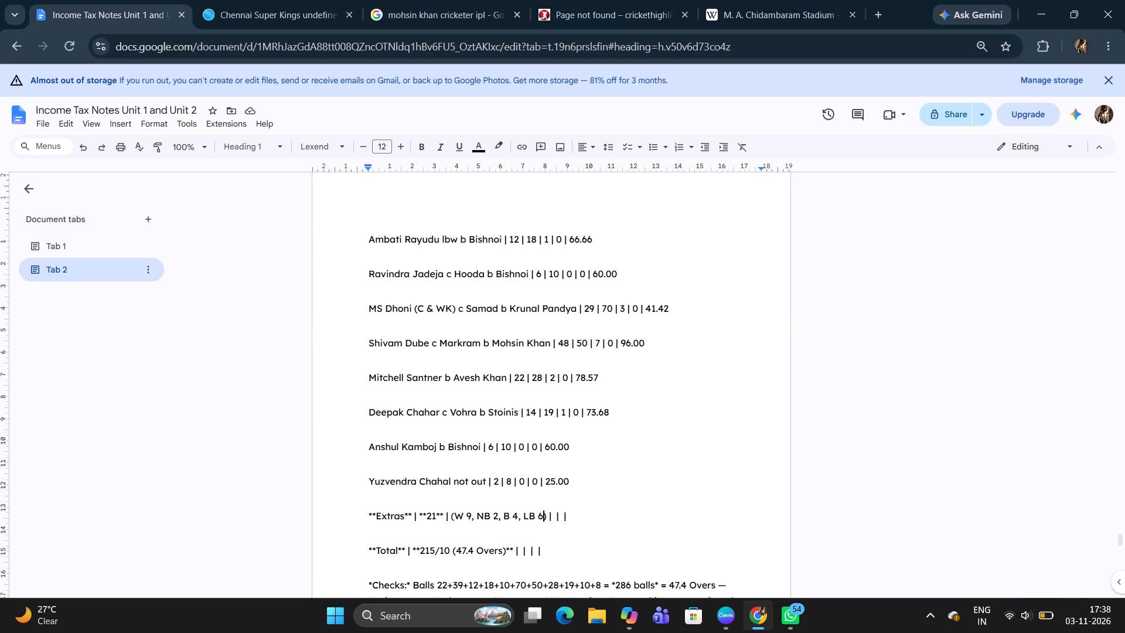
scroll(542, 552, down, 1)
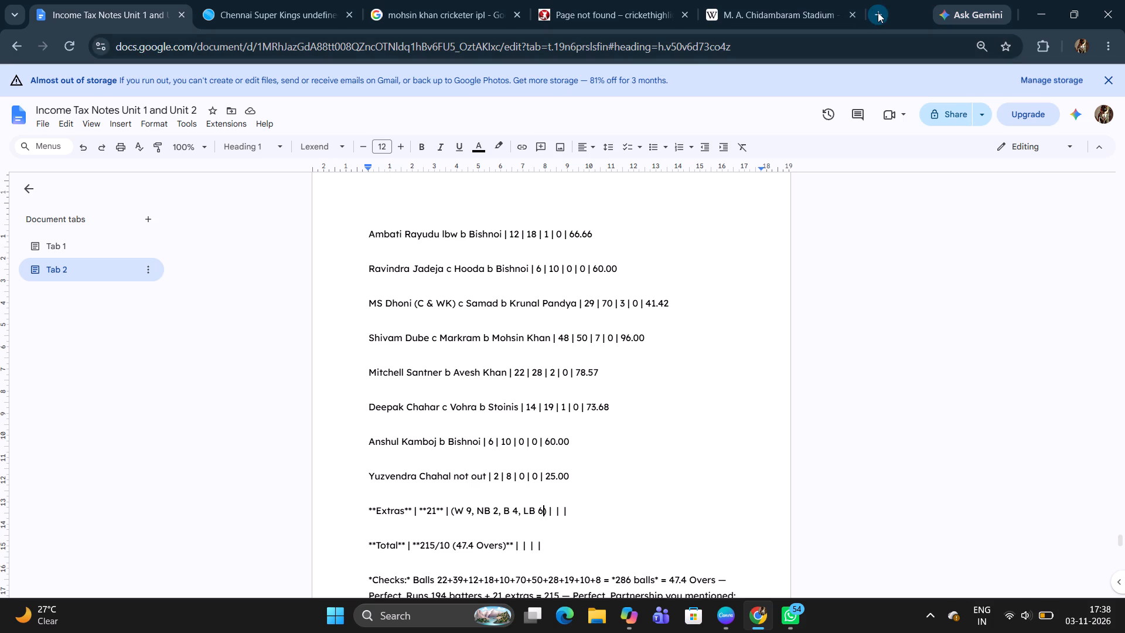
Search the web for "yuzvendra chahal ipl stats" and check the list of teams on his HowSTAT player overview.
click(878, 12)
text(yuz)
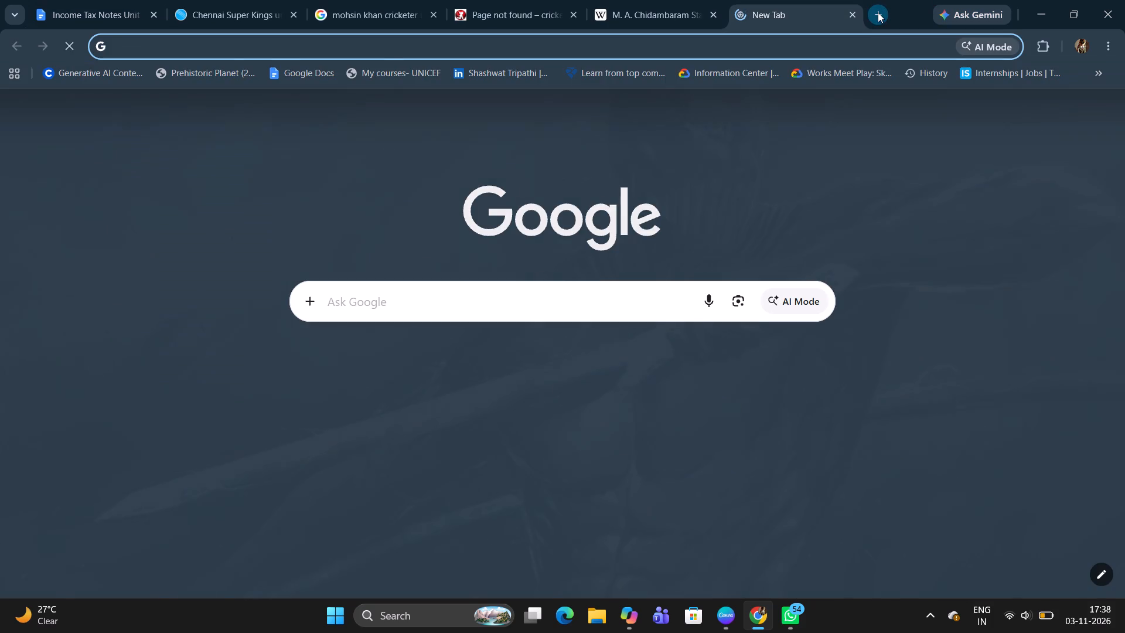
text(ven)
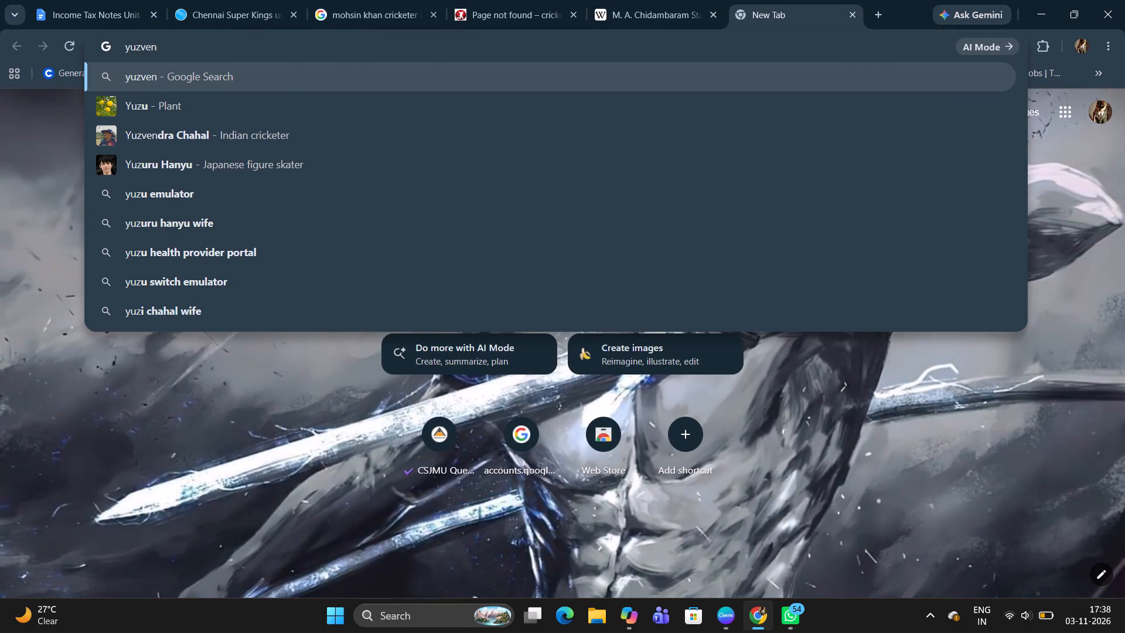
key(Down)
key(Down)
key(Up)
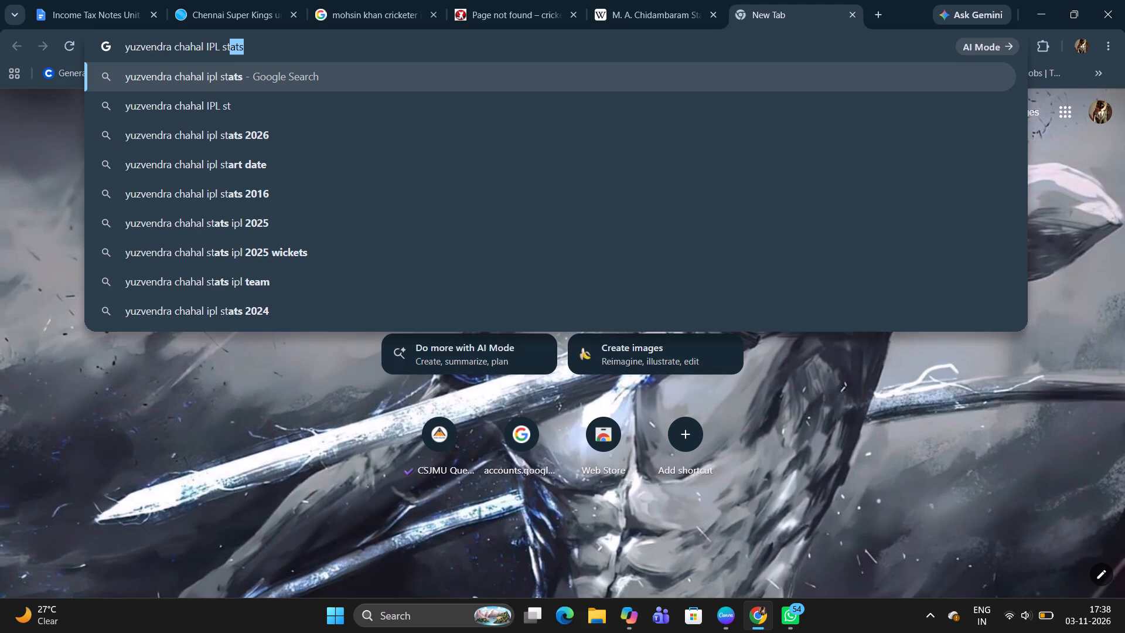
key(Return)
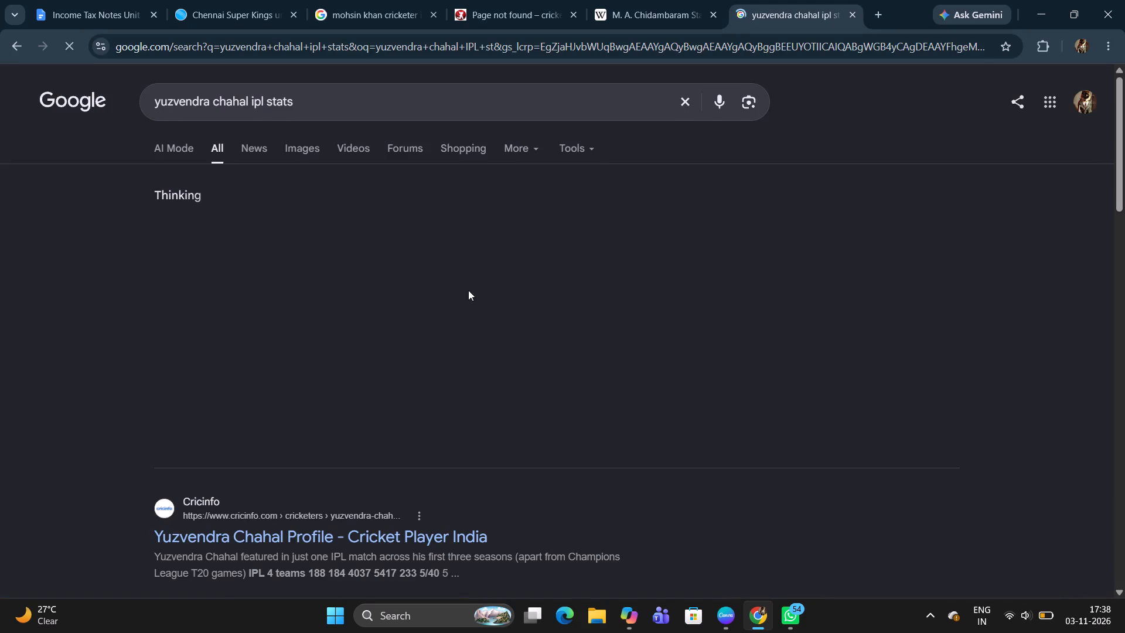
scroll(369, 379, down, 2)
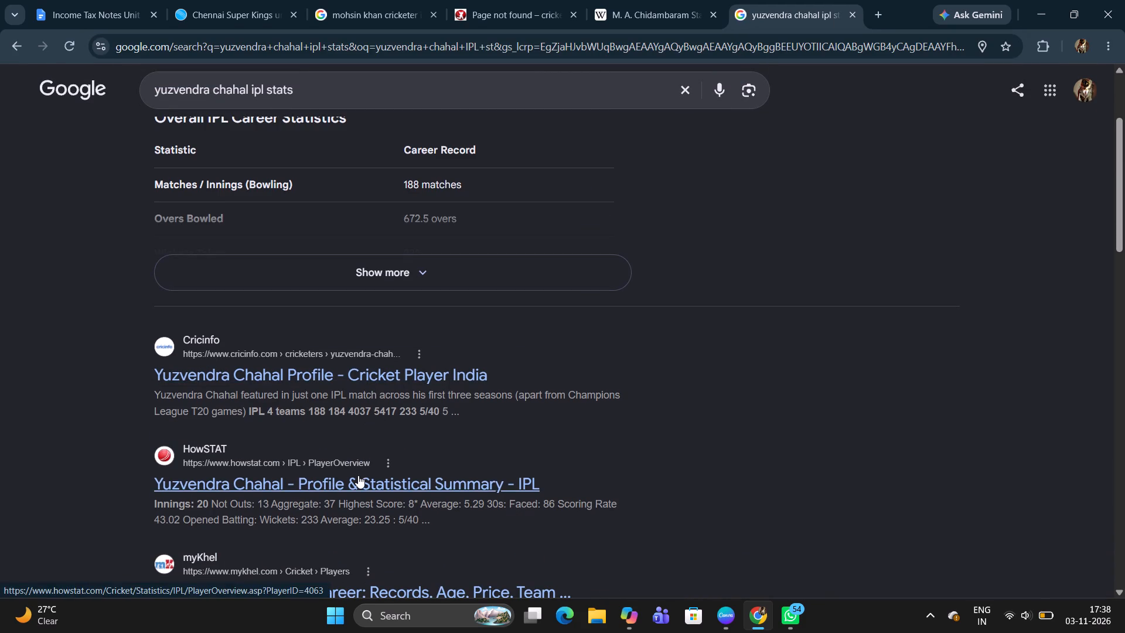
click(358, 475)
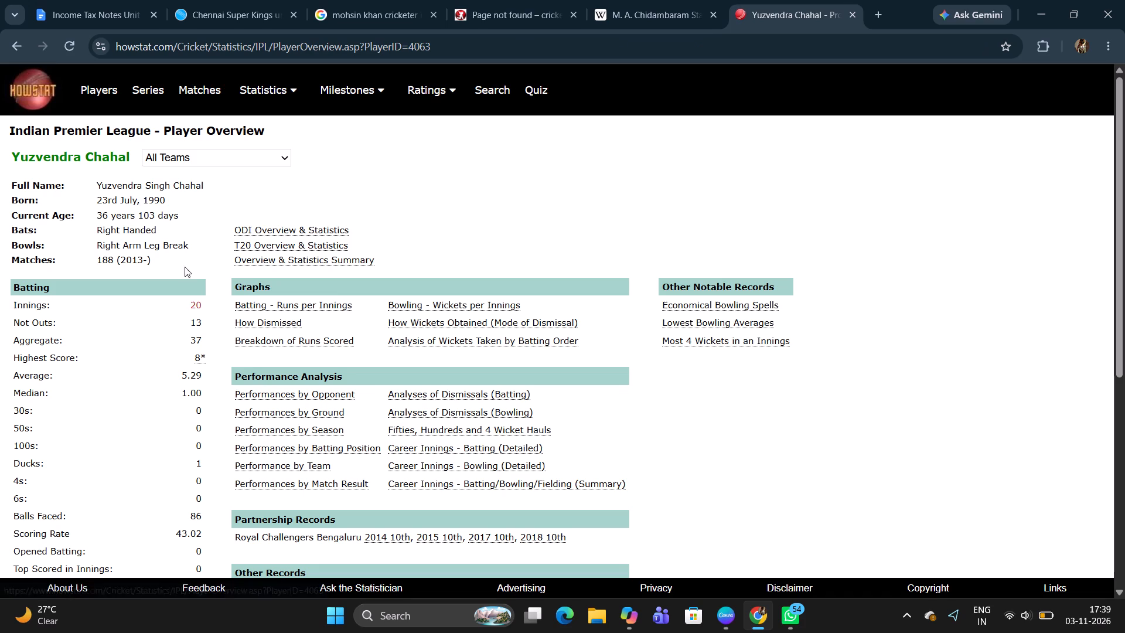
click(250, 154)
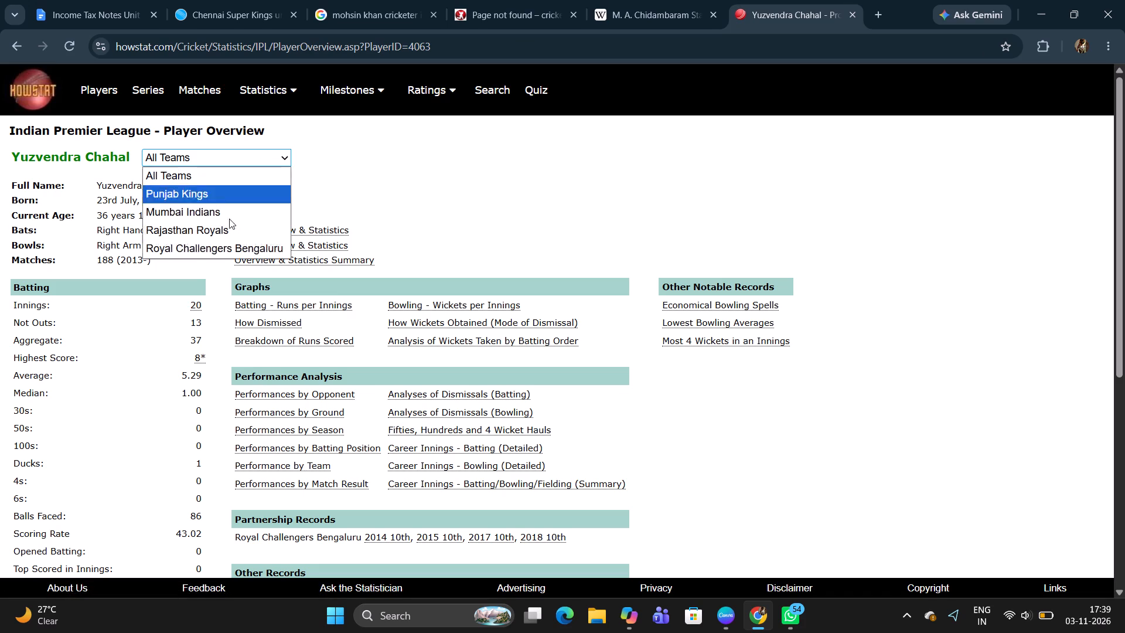
click(381, 205)
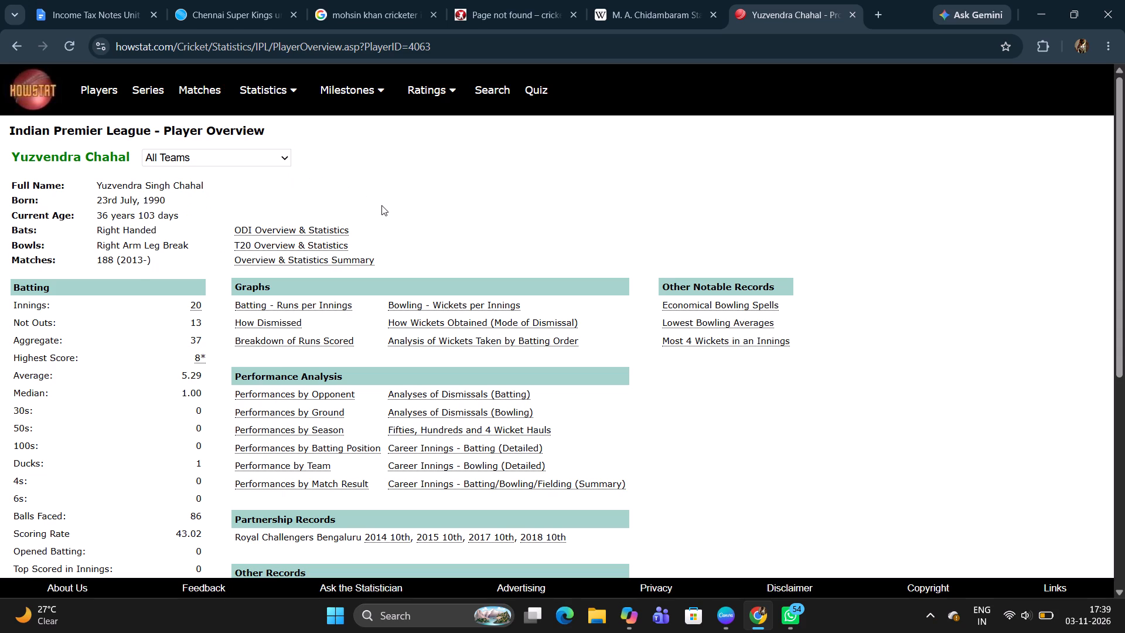
click(250, 9)
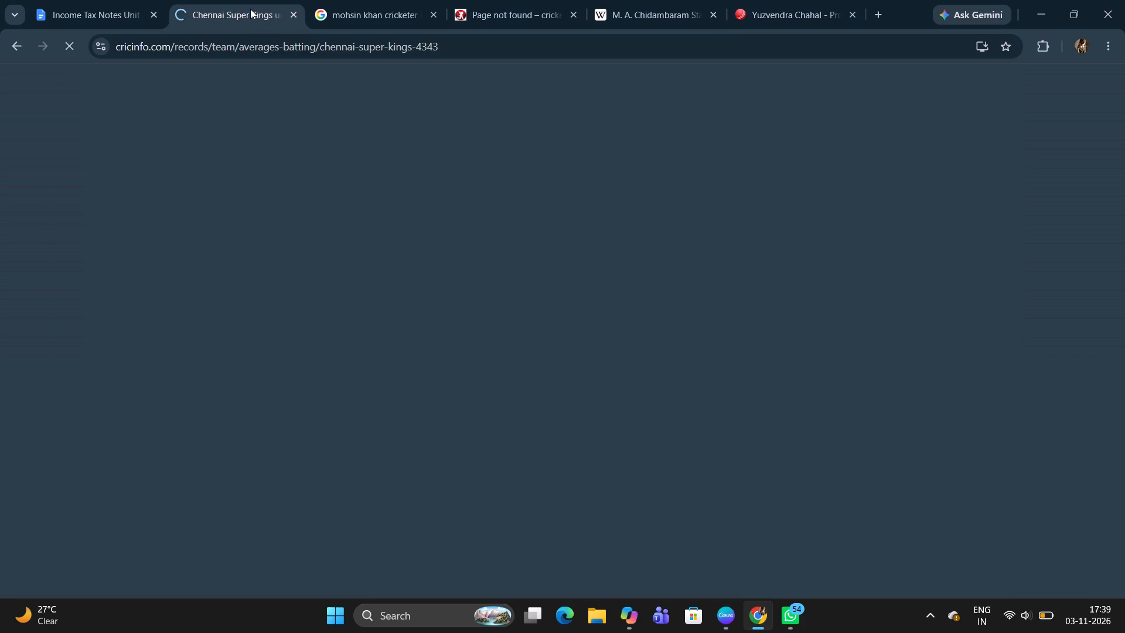
scroll(288, 307, up, 2)
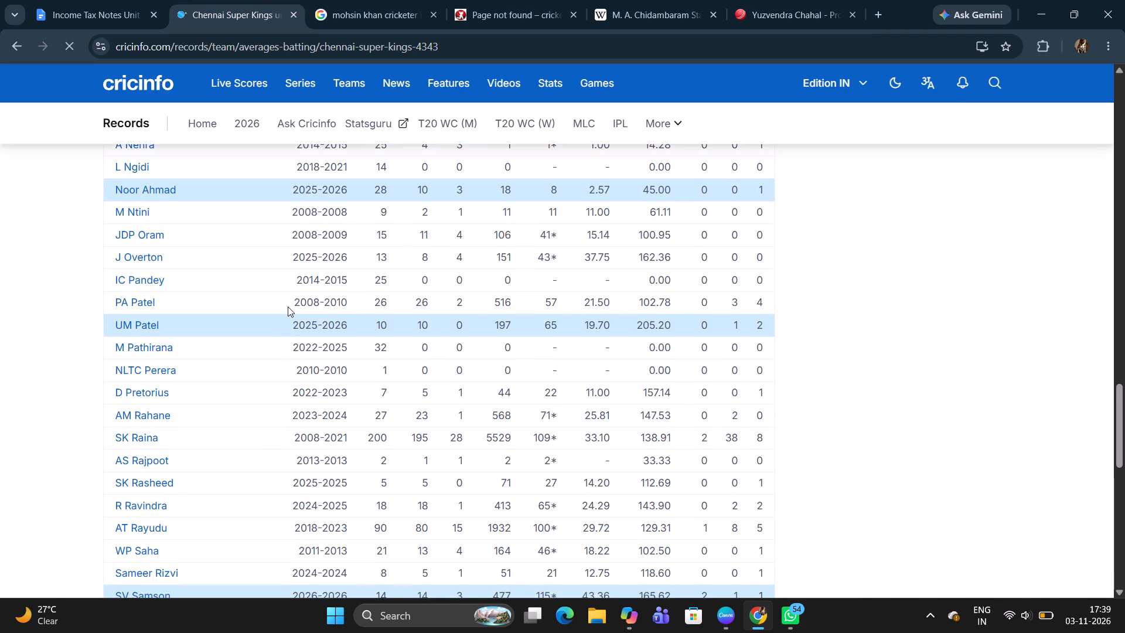
scroll(288, 307, up, 5)
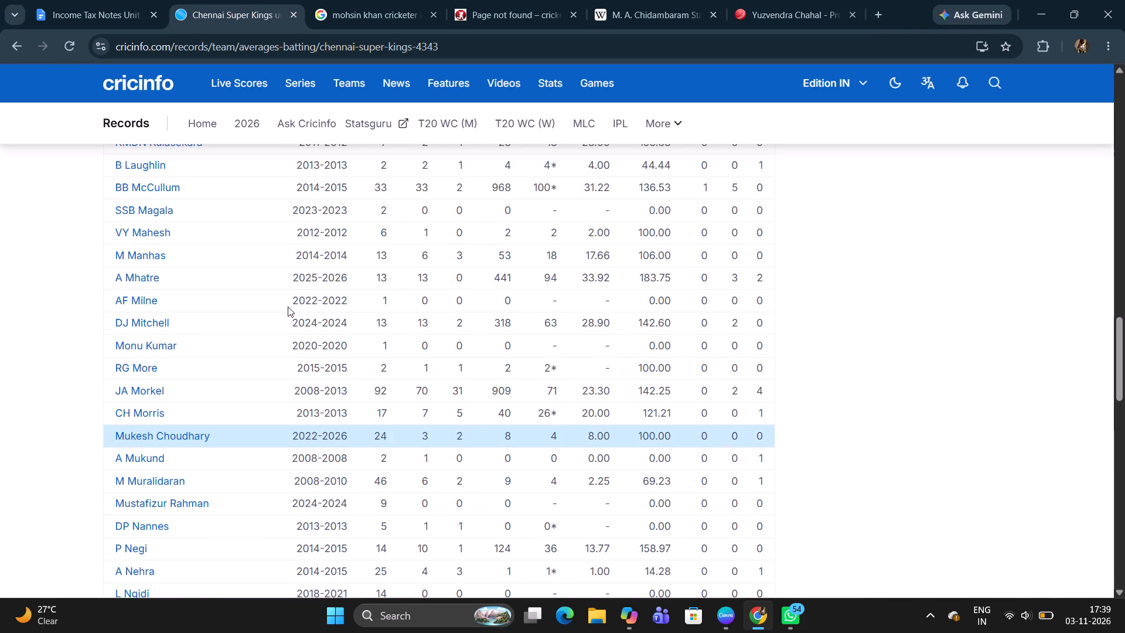
scroll(288, 307, up, 1)
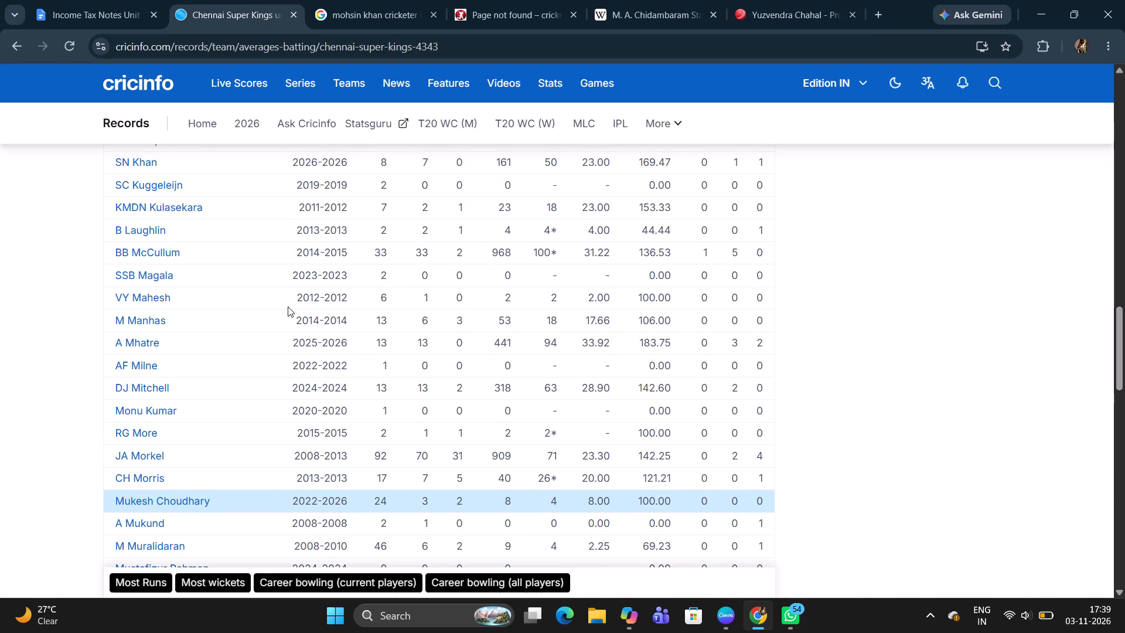
scroll(288, 307, up, 1)
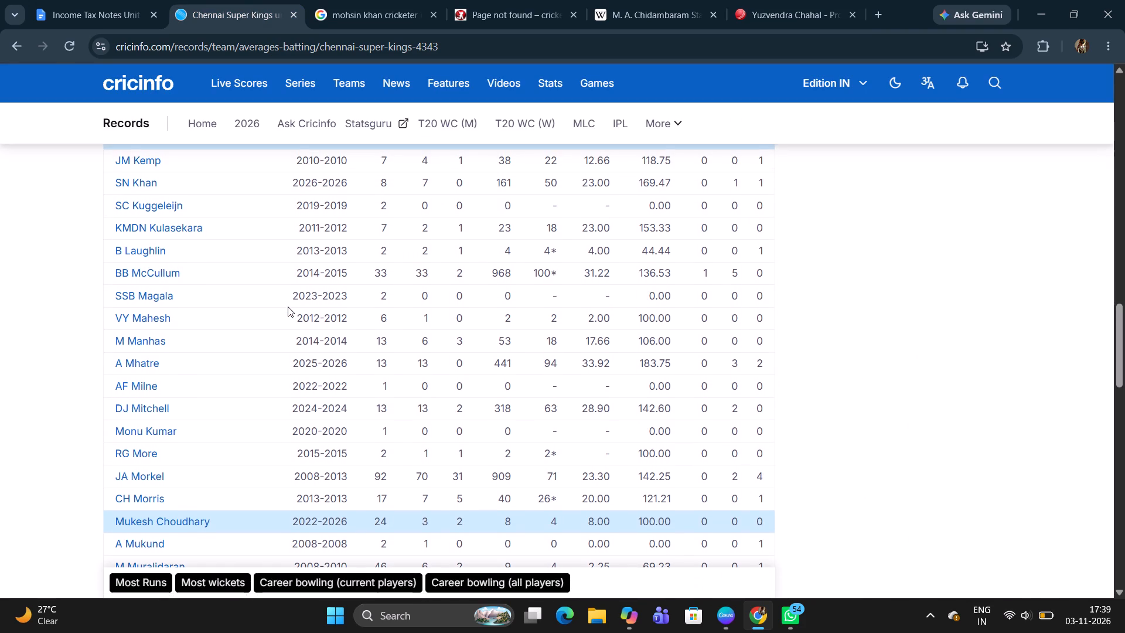
scroll(288, 307, up, 2)
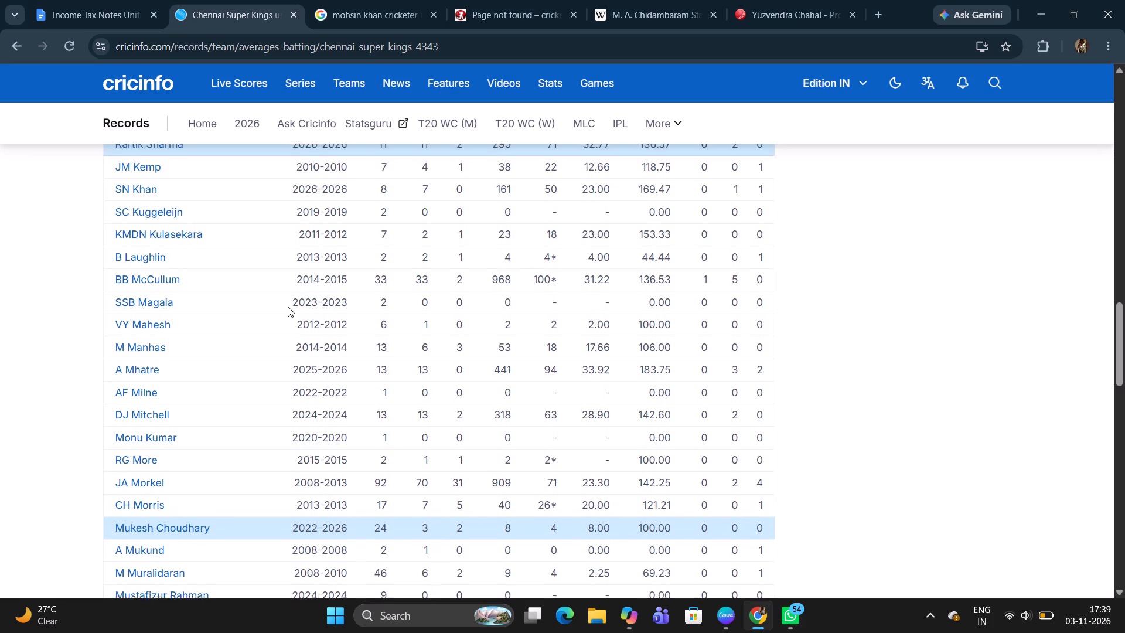
scroll(288, 307, up, 2)
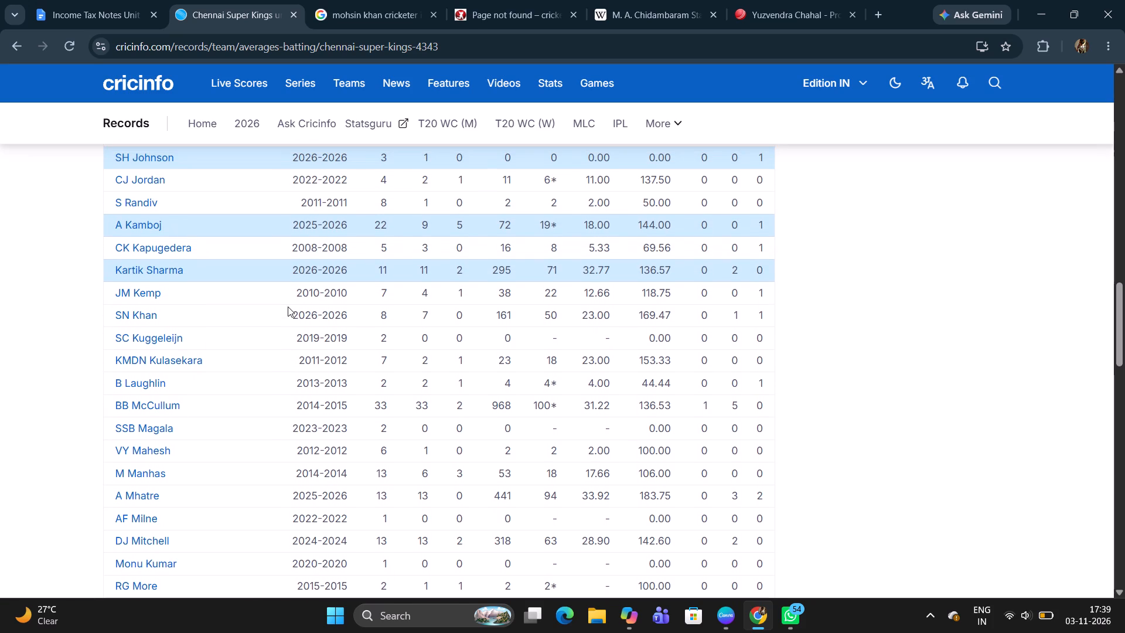
scroll(309, 212, up, 3)
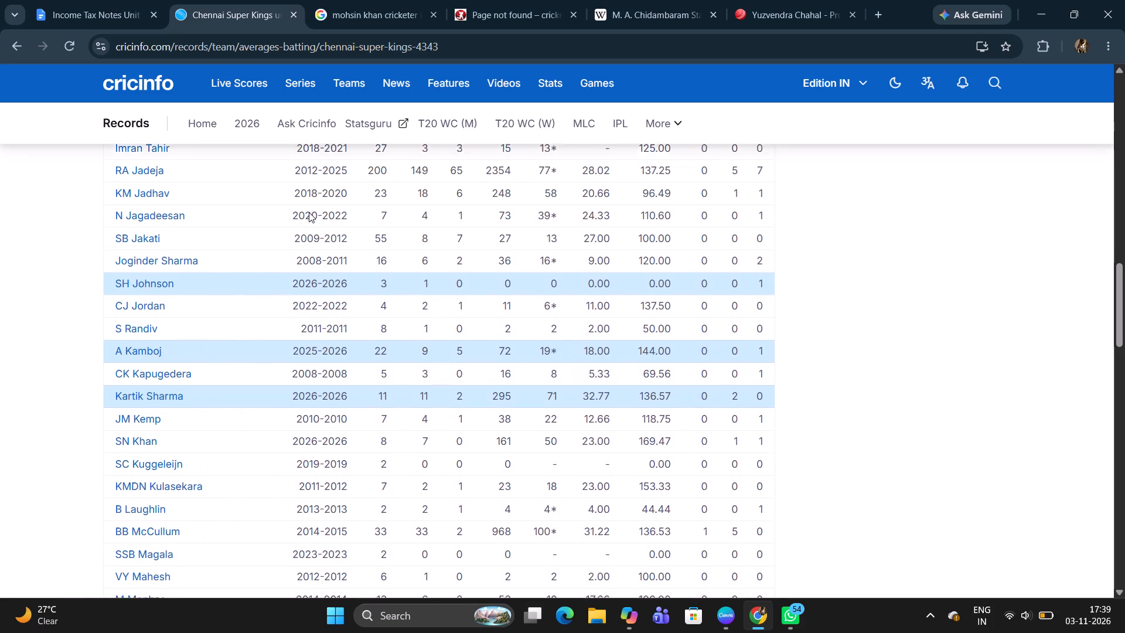
scroll(309, 212, up, 1)
click(133, 270)
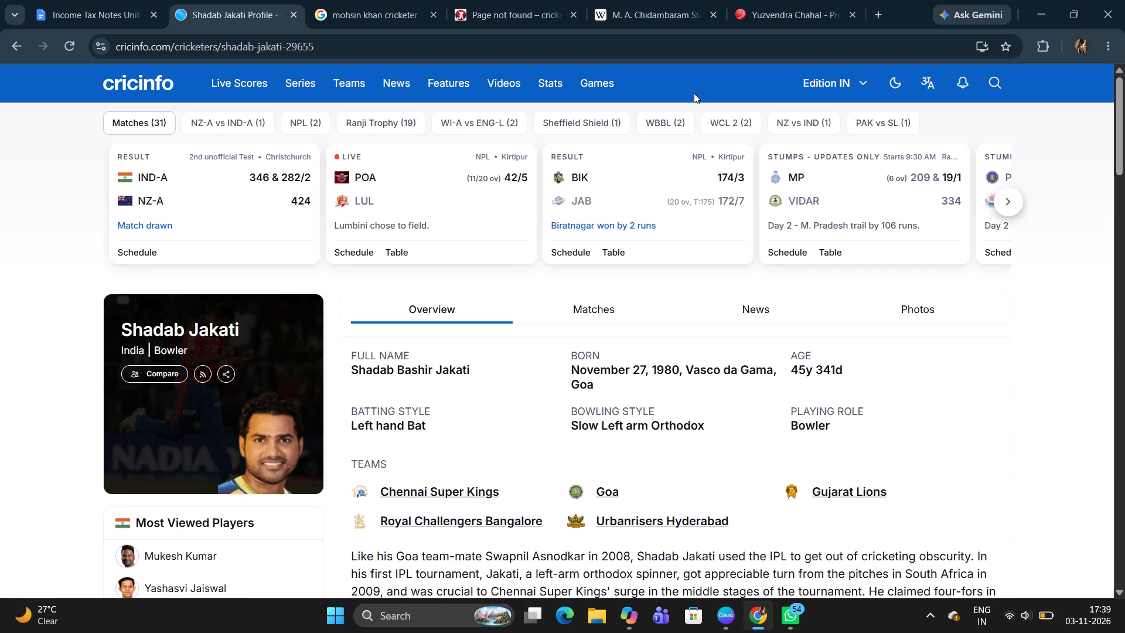
Back in the document, replace the name of the not-out last batter in the CSK innings with "Shadab Jakati".
click(129, 6)
scroll(495, 452, down, 1)
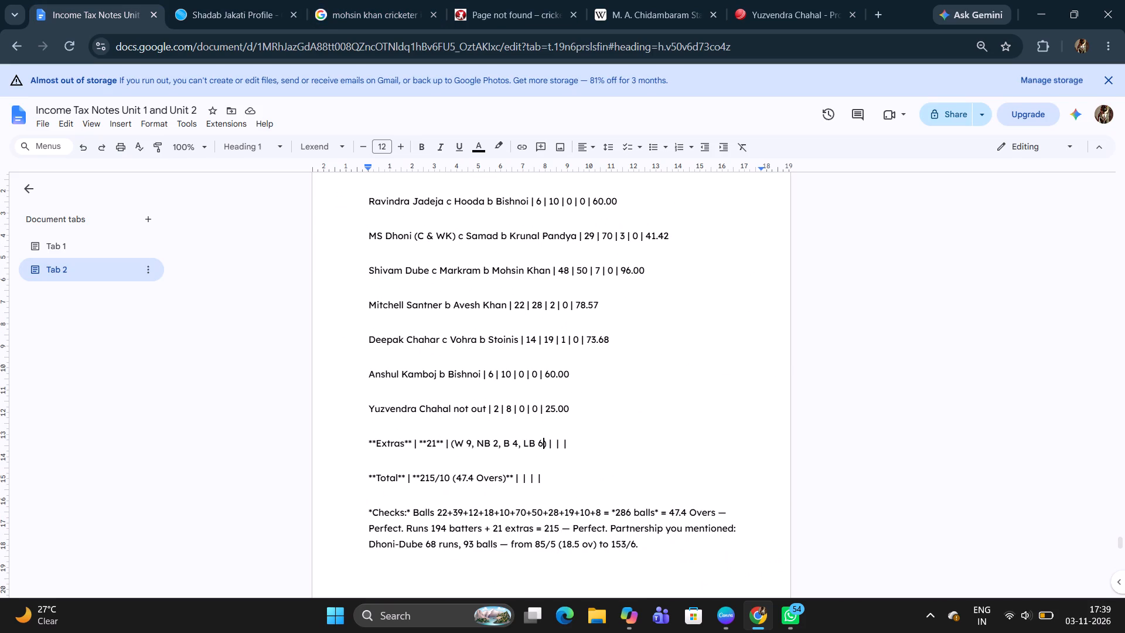
click(452, 408)
key(BackSpace)
key(BackSpace)
key(BackSpace)
key(BackSpace)
key(BackSpace)
key(BackSpace)
key(BackSpace)
key(BackSpace)
key(BackSpace)
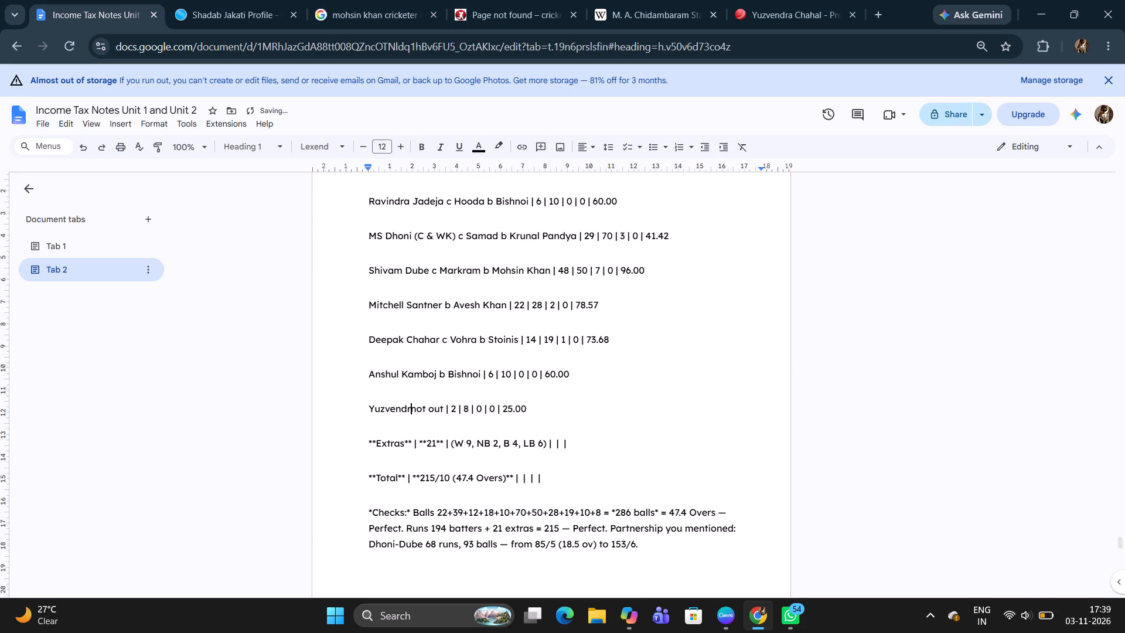
key(BackSpace)
key(BackSpace)
key(BackSpace)
key(BackSpace)
key(BackSpace)
key(BackSpace)
key(BackSpace)
key(BackSpace)
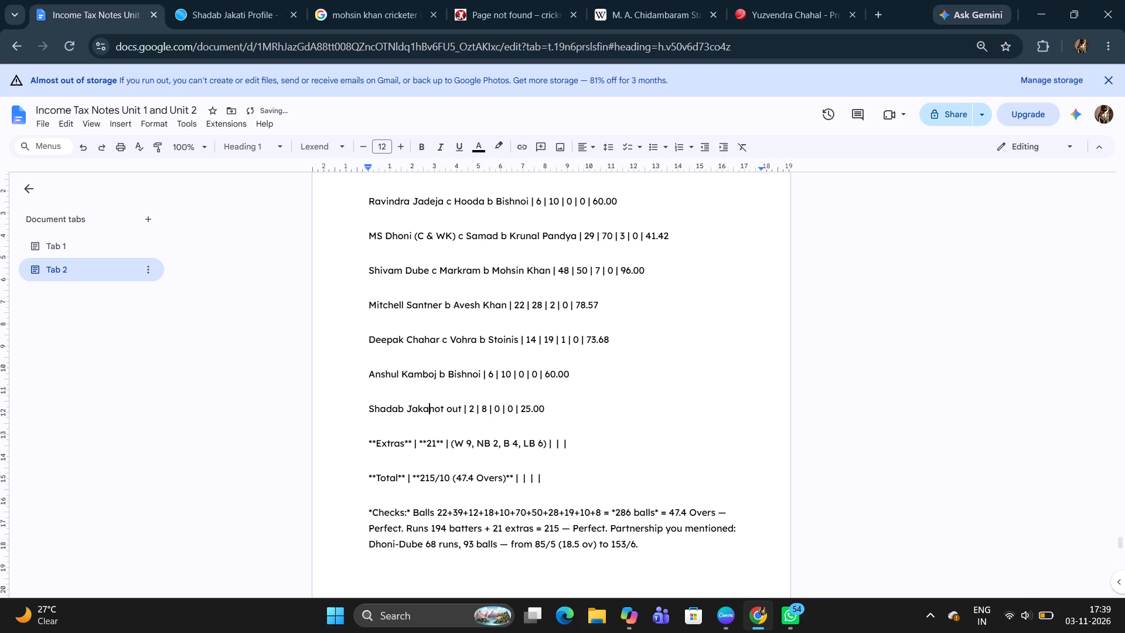
text(ti)
key(space)
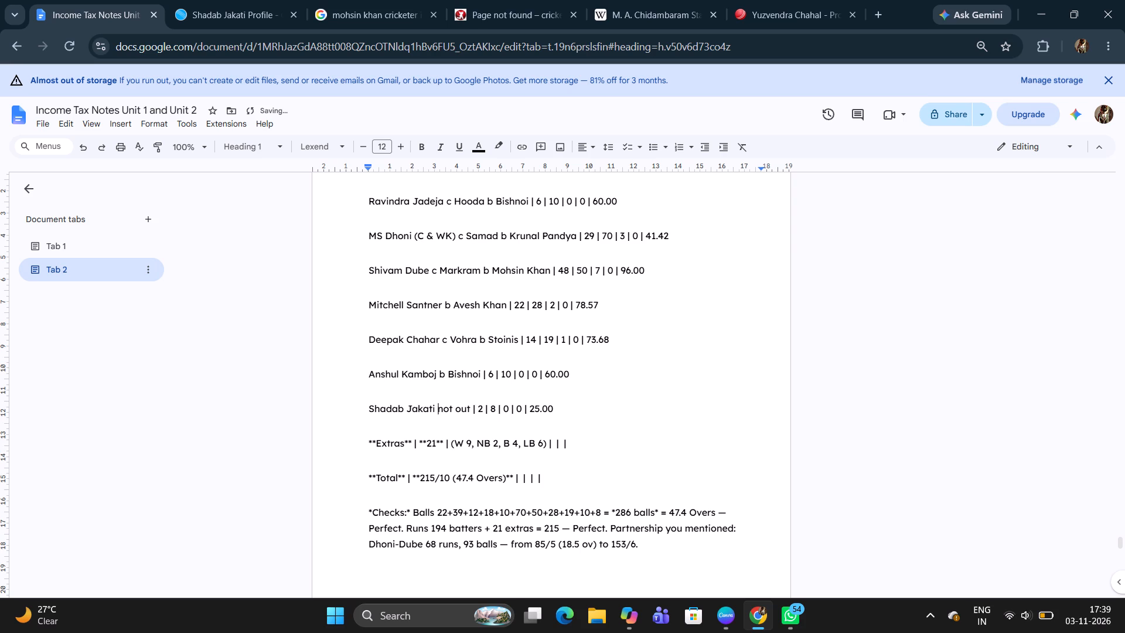
Mark Shadab Jakati's score as not out by adding an asterisk after the runs, giving "2*".
key(Right)
key(Right)
key(Right)
key(Right)
key(Right)
key(Right)
key(Right)
key(Right)
key(Right)
key(Right)
key(Right)
key(shift+asterisk)
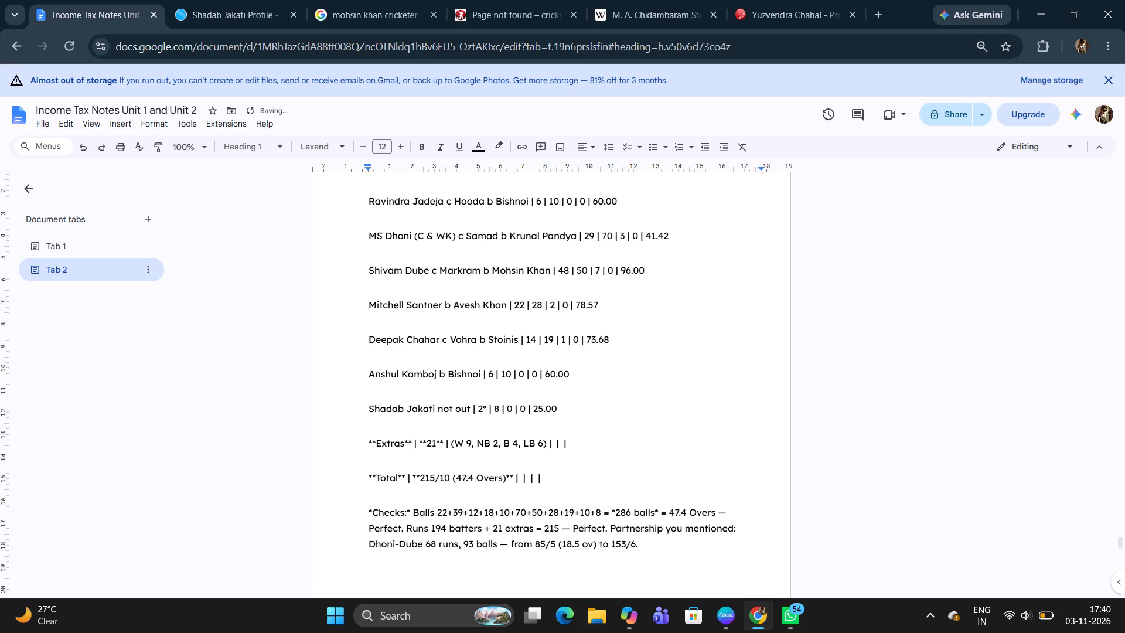
Review the LSG bowling figures, the checks, the match result and the closing note below the CSK innings.
scroll(720, 405, down, 1)
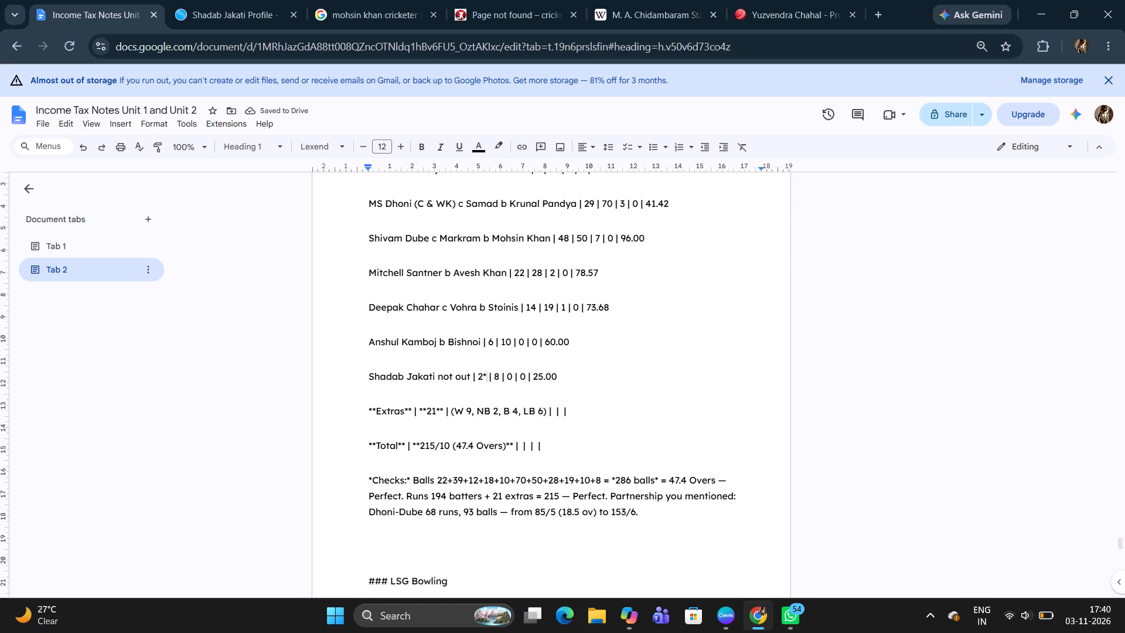
scroll(720, 405, down, 1)
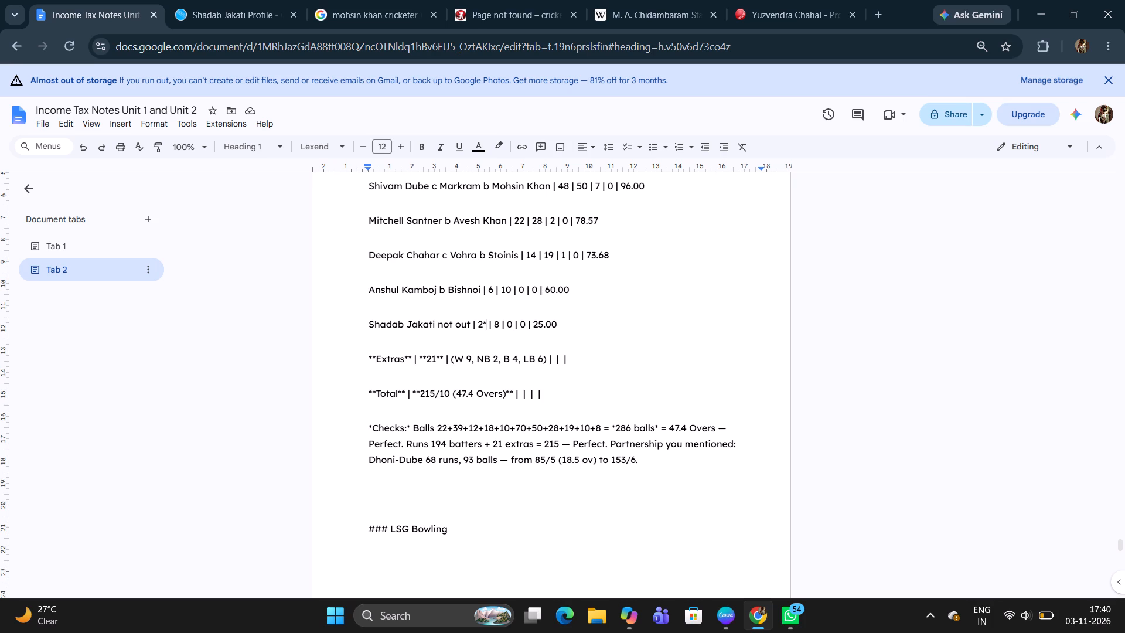
scroll(720, 405, down, 4)
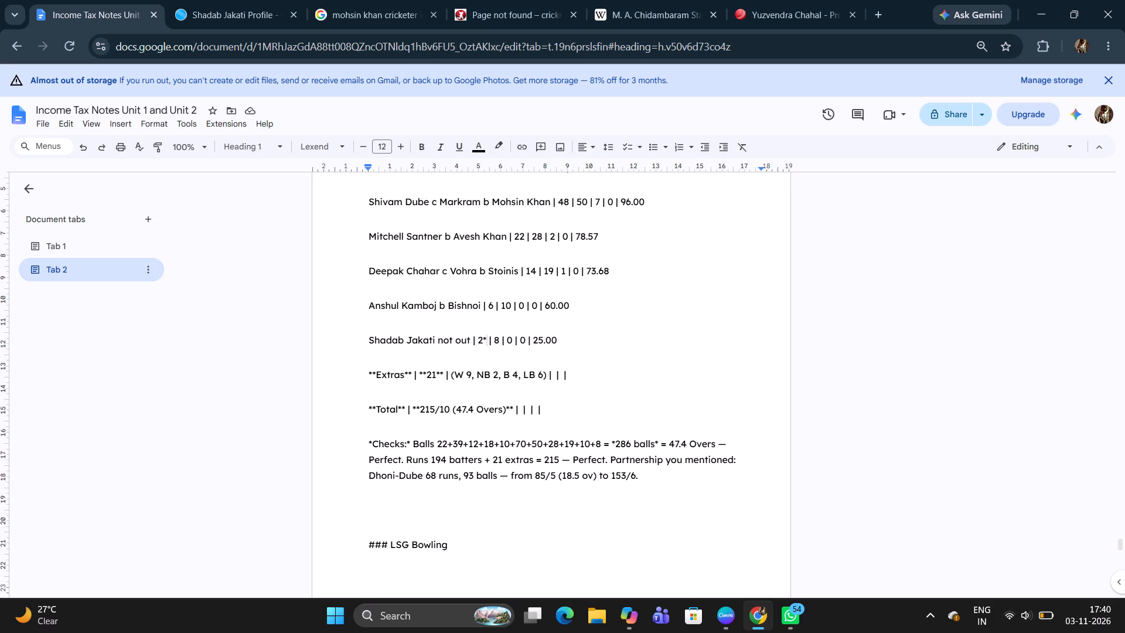
scroll(720, 405, down, 5)
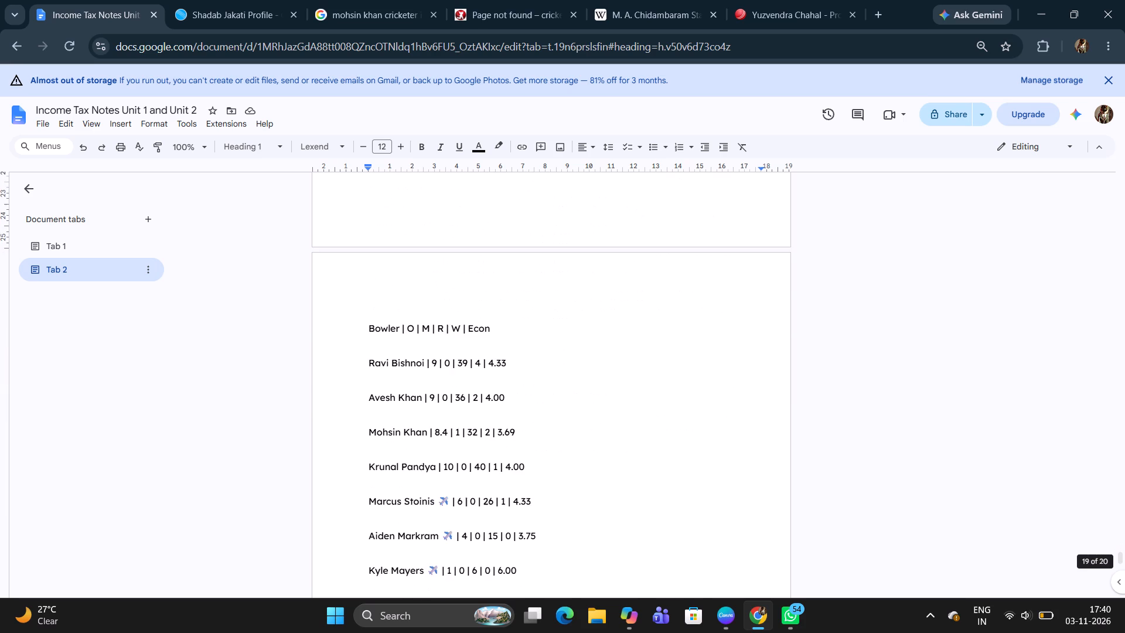
scroll(720, 405, down, 3)
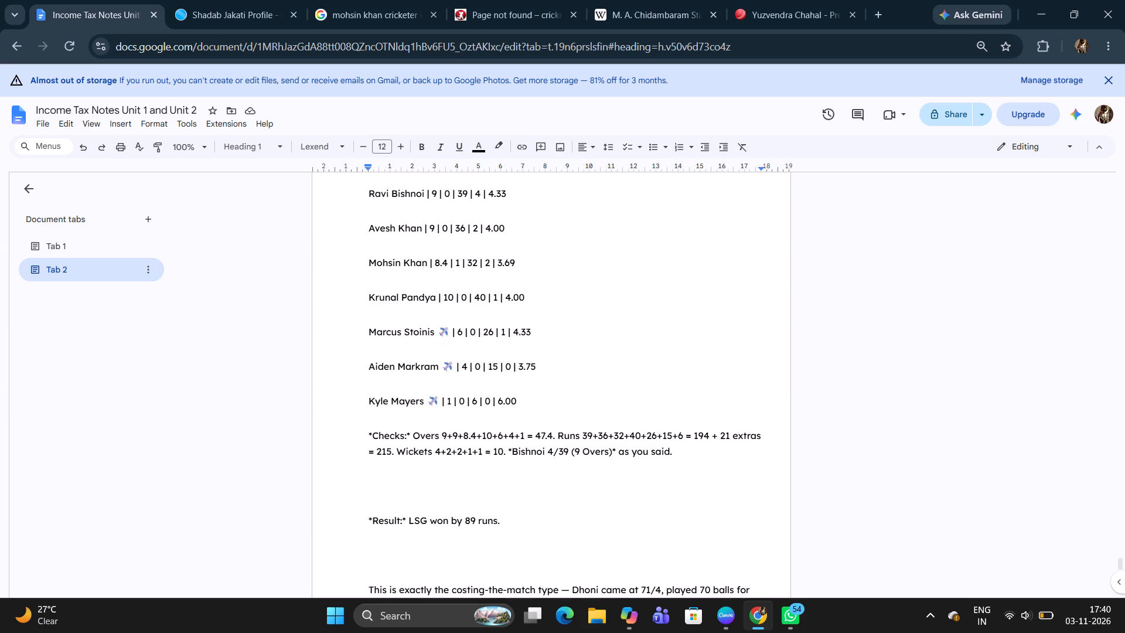
scroll(720, 405, down, 3)
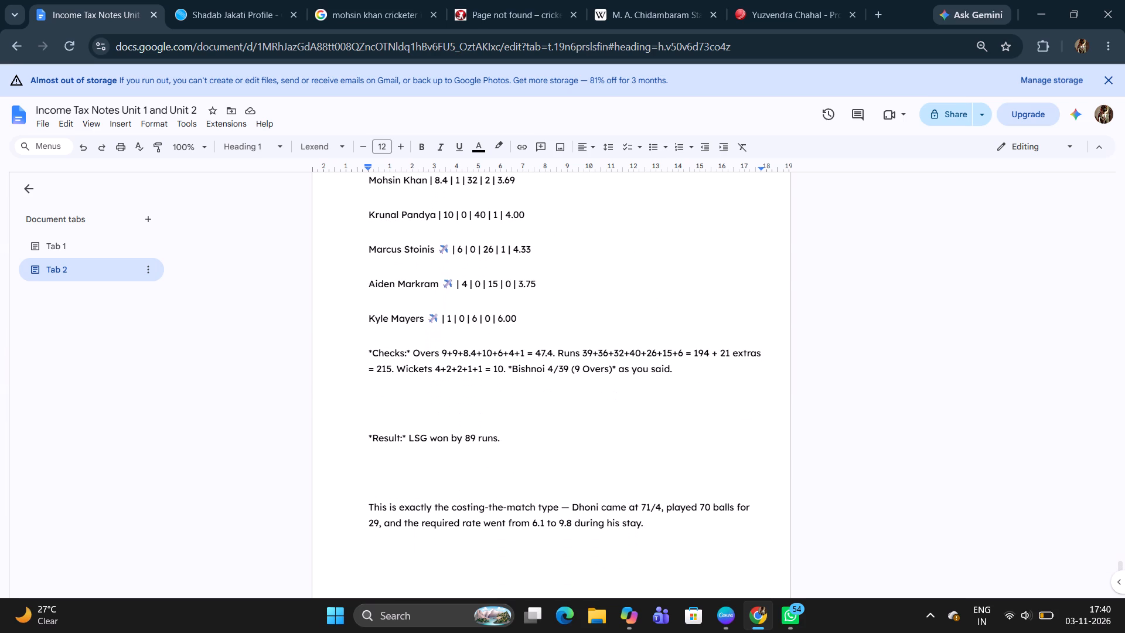
scroll(720, 405, up, 2)
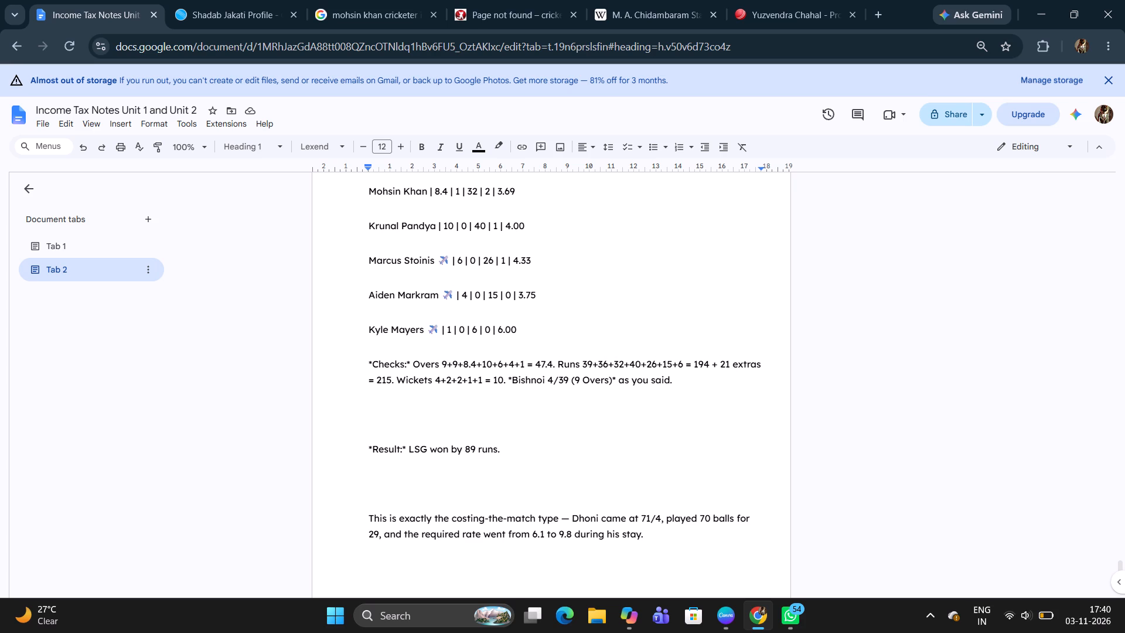
scroll(510, 475, up, 1)
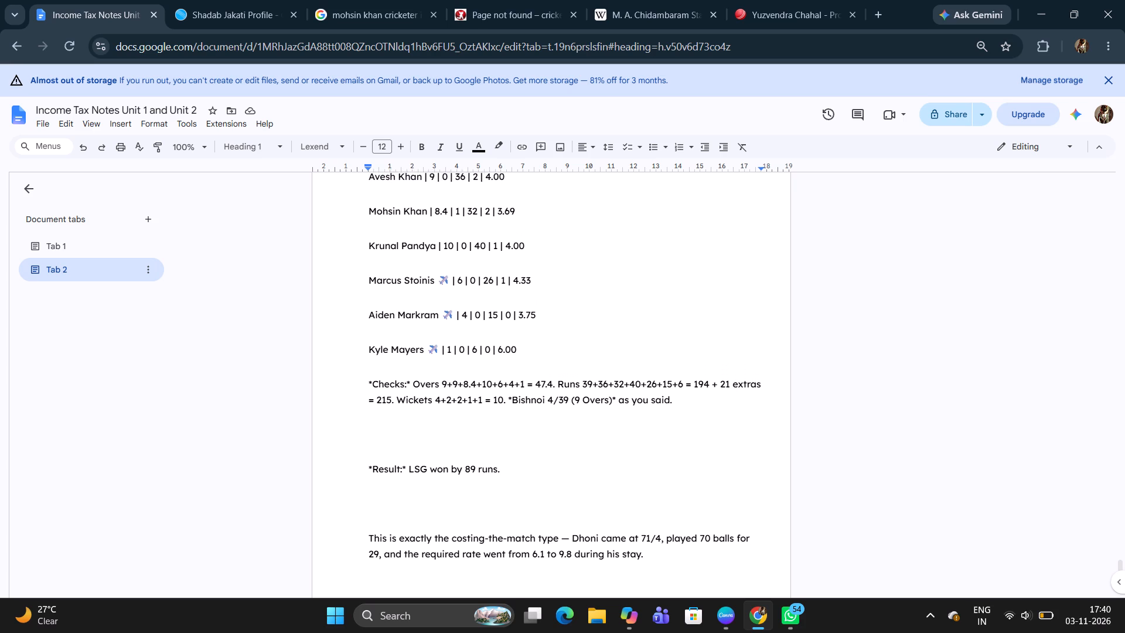
Add the line "Man of the Match: Aiden Markram (LSG)" directly below the match result, checking the LSG batting scores for the choice.
scroll(510, 475, up, 1)
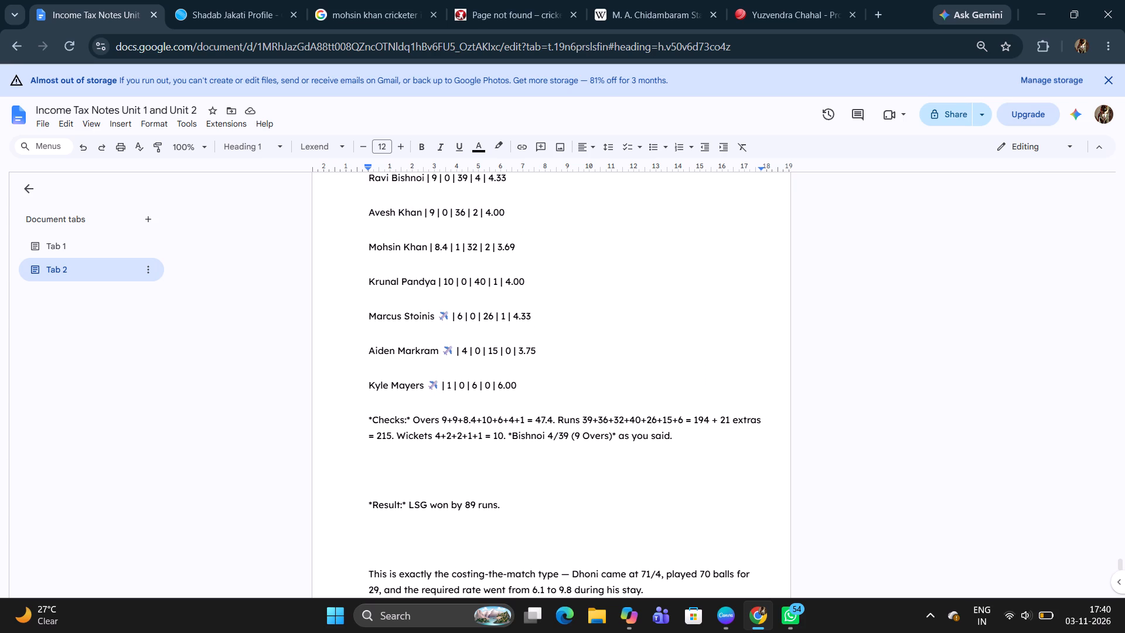
click(513, 507)
key(Return)
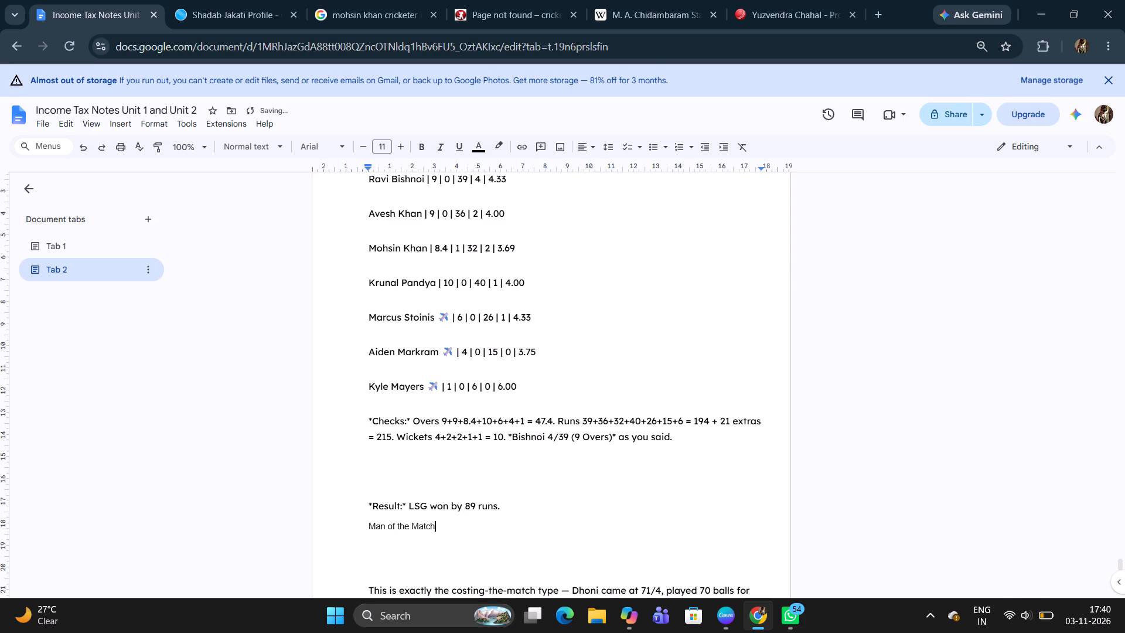
text(:)
key(space)
scroll(561, 469, up, 6)
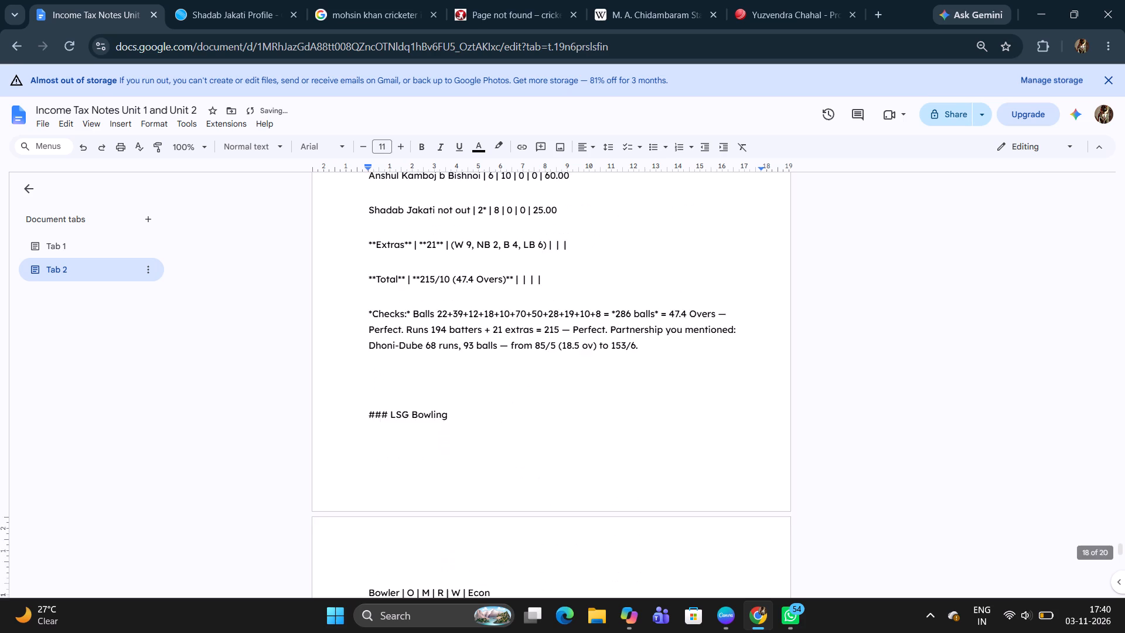
scroll(561, 469, up, 14)
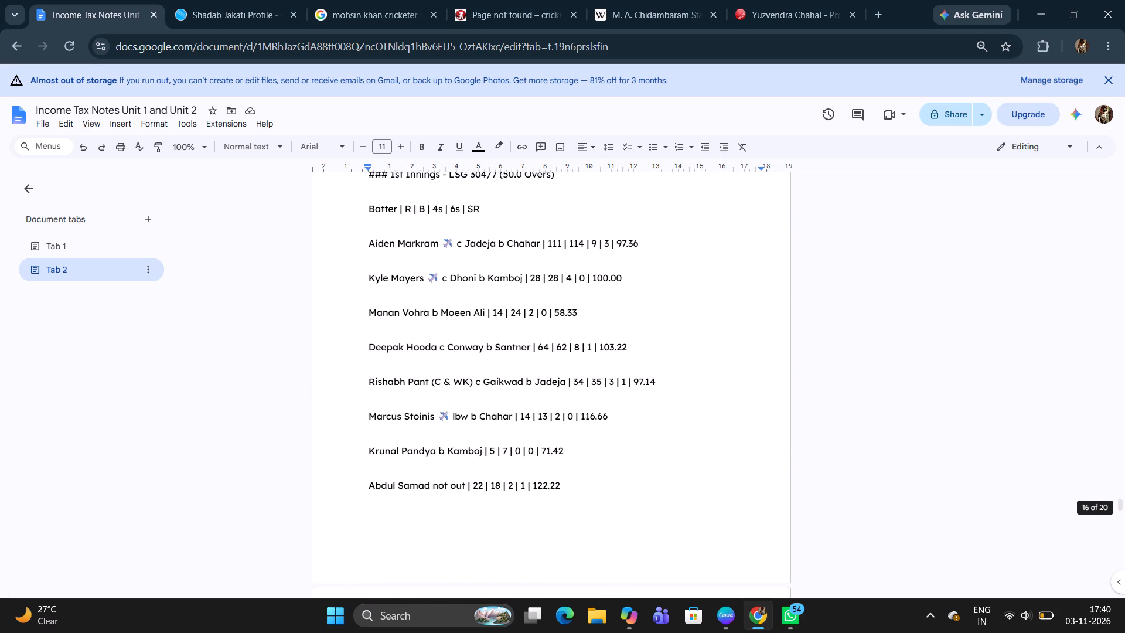
scroll(561, 469, down, 13)
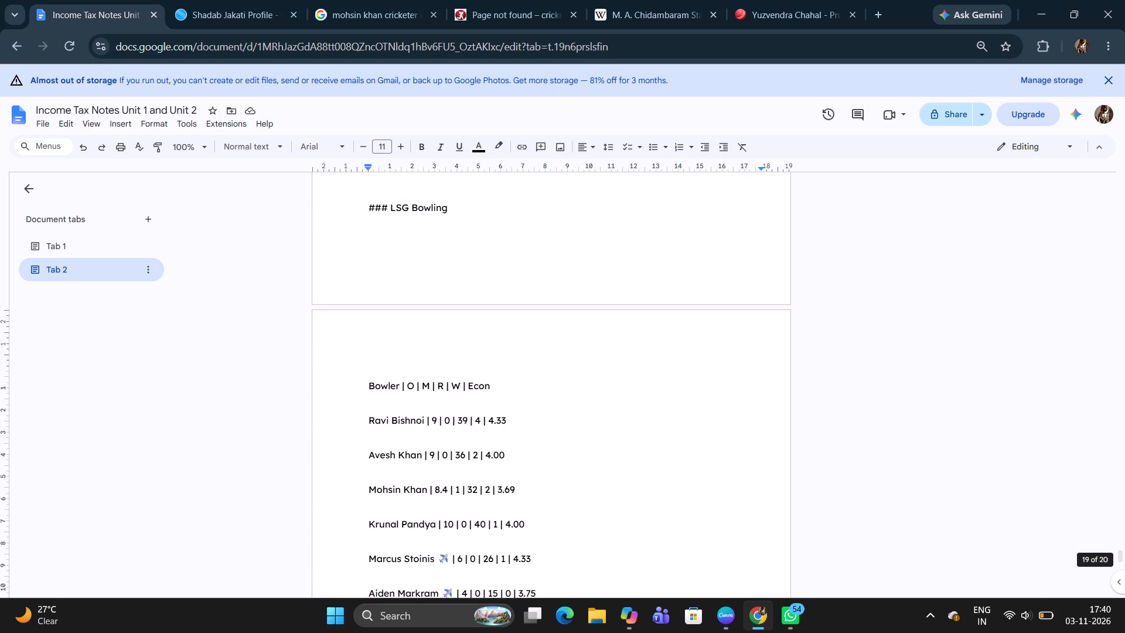
scroll(561, 469, down, 5)
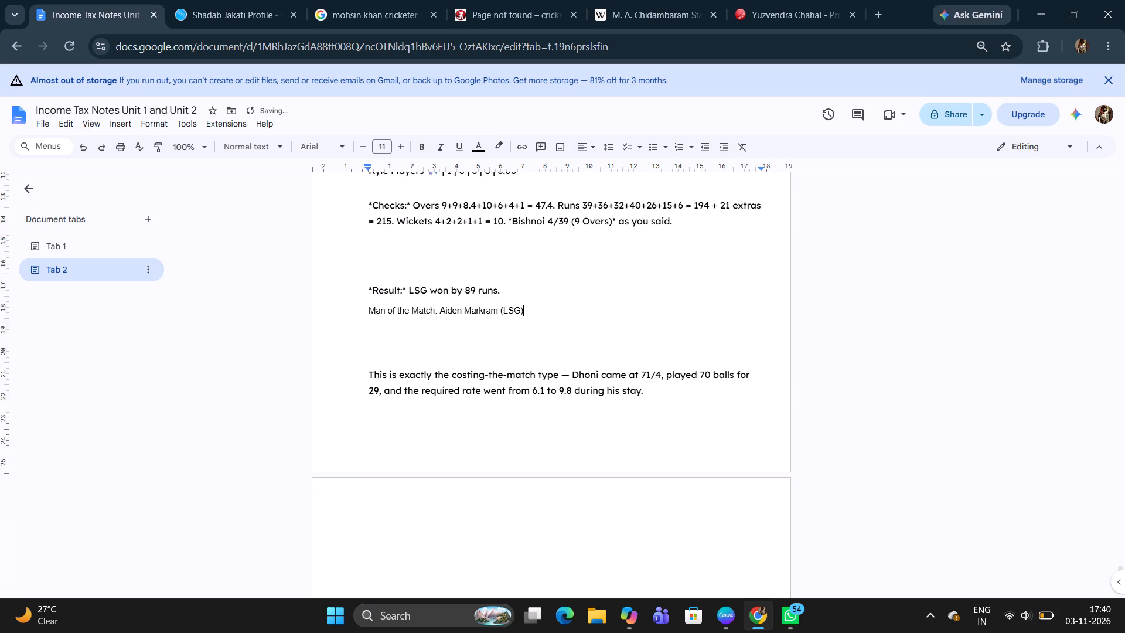
Review the CSK second-innings batting entries, from the openers down to the extras and total.
scroll(653, 440, up, 3)
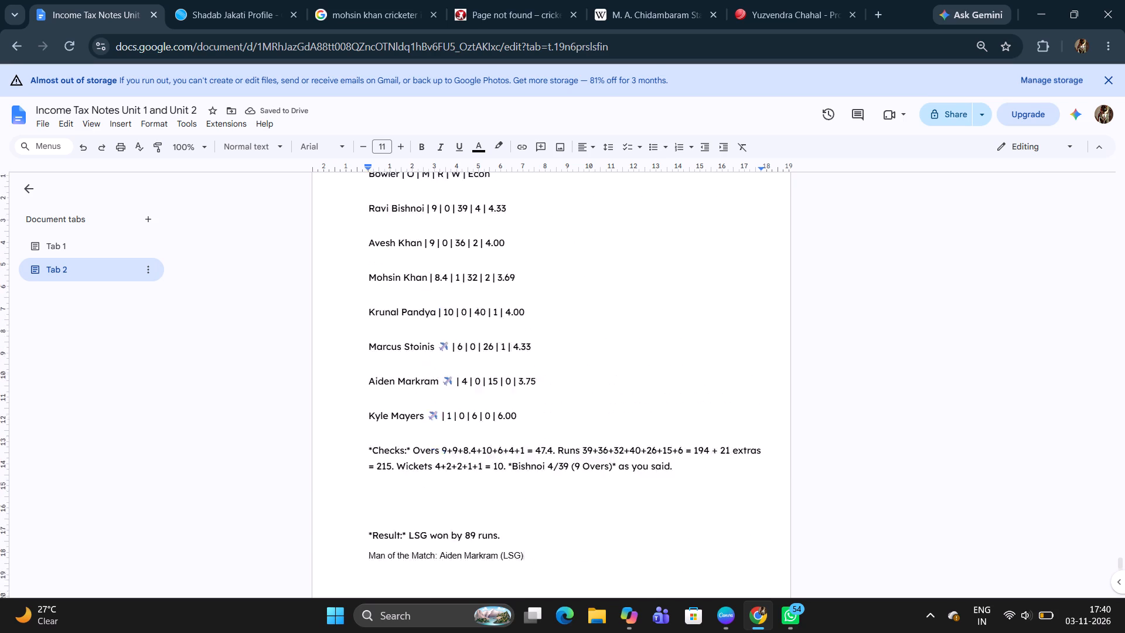
scroll(653, 440, up, 6)
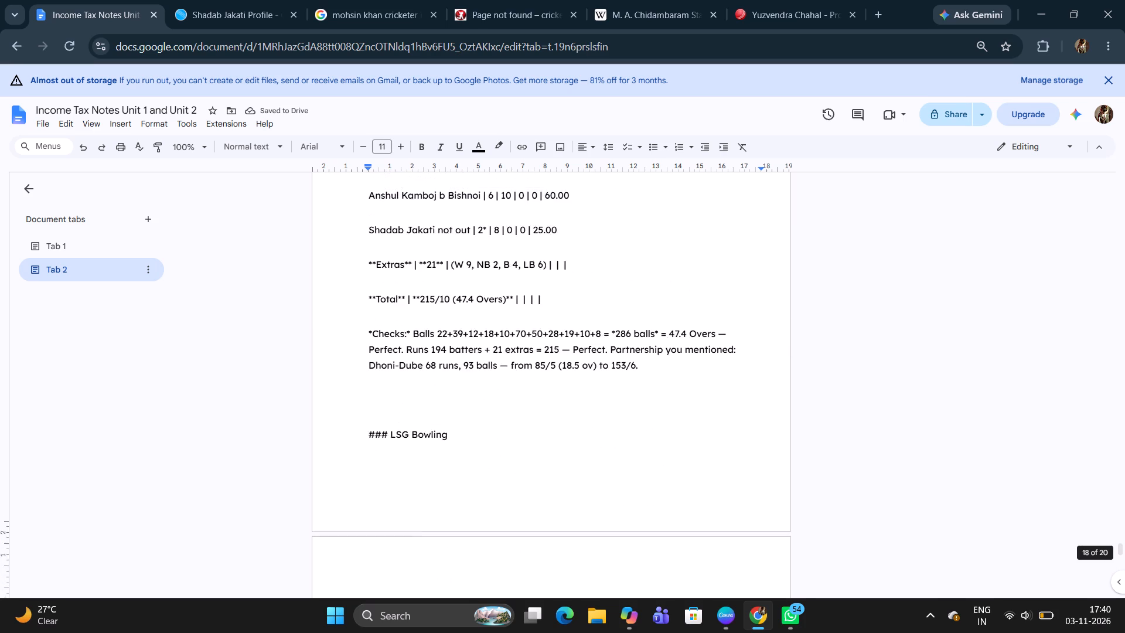
scroll(653, 440, up, 4)
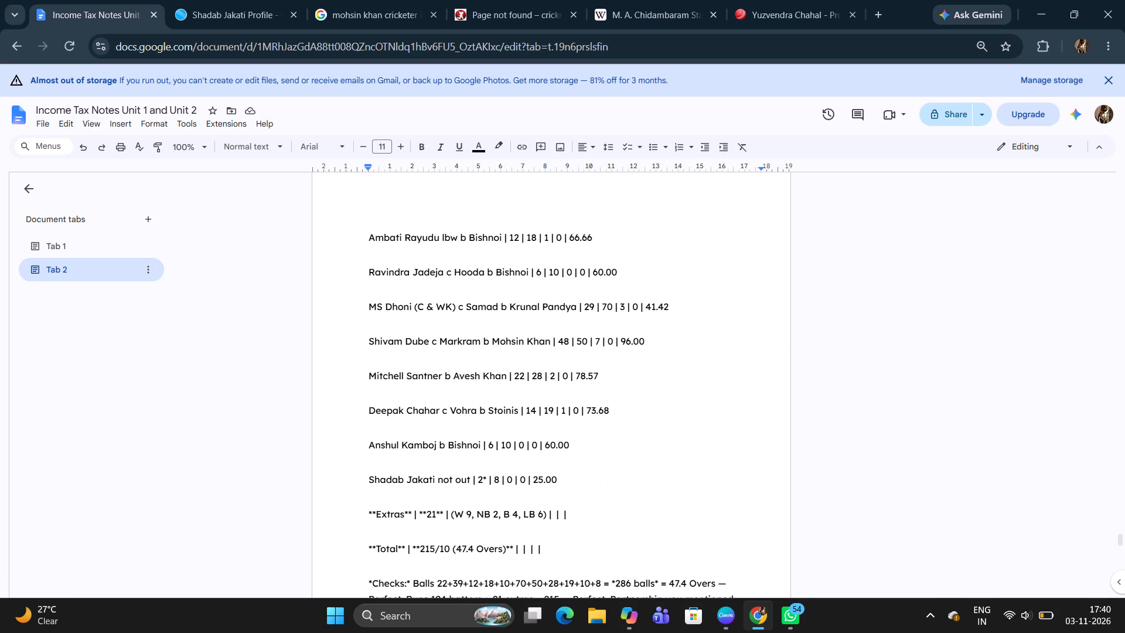
scroll(653, 440, up, 2)
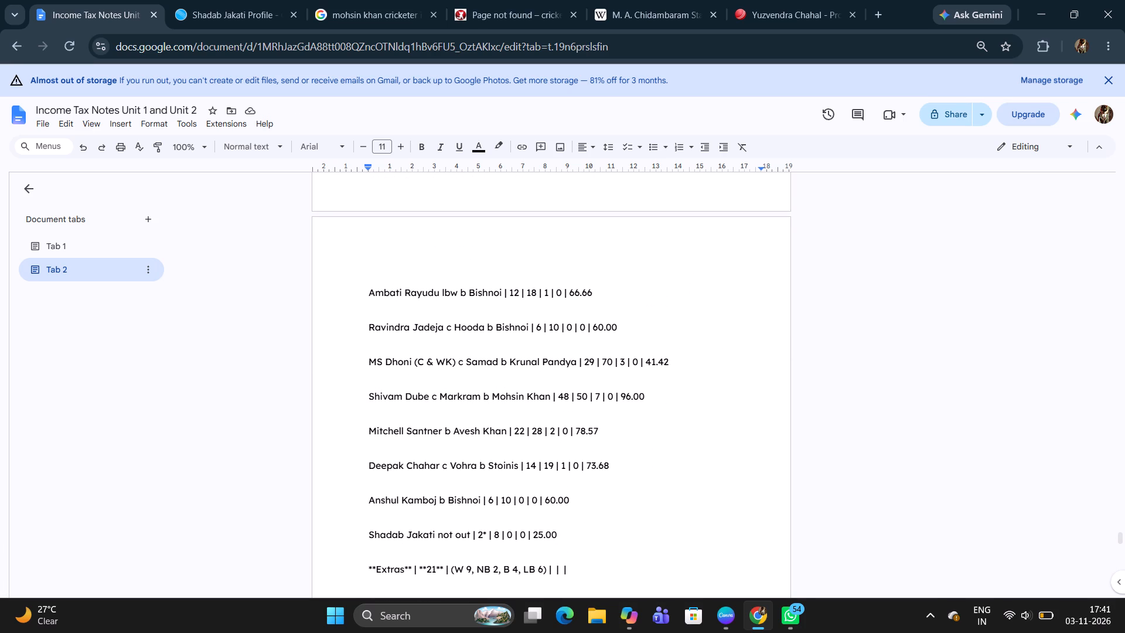
scroll(653, 440, up, 1)
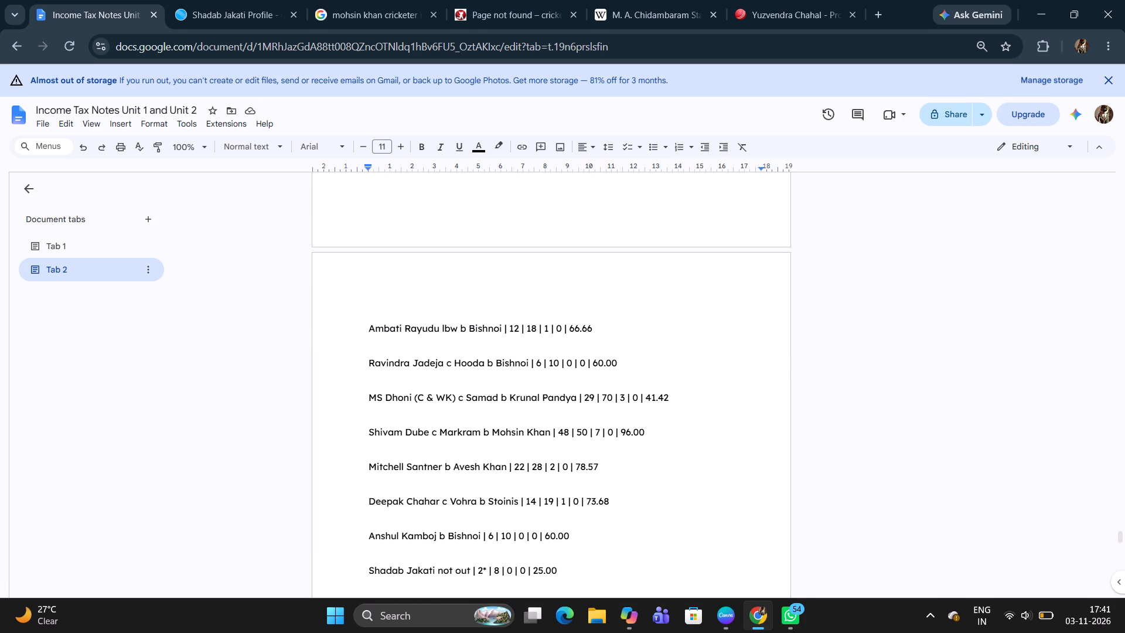
scroll(653, 440, up, 2)
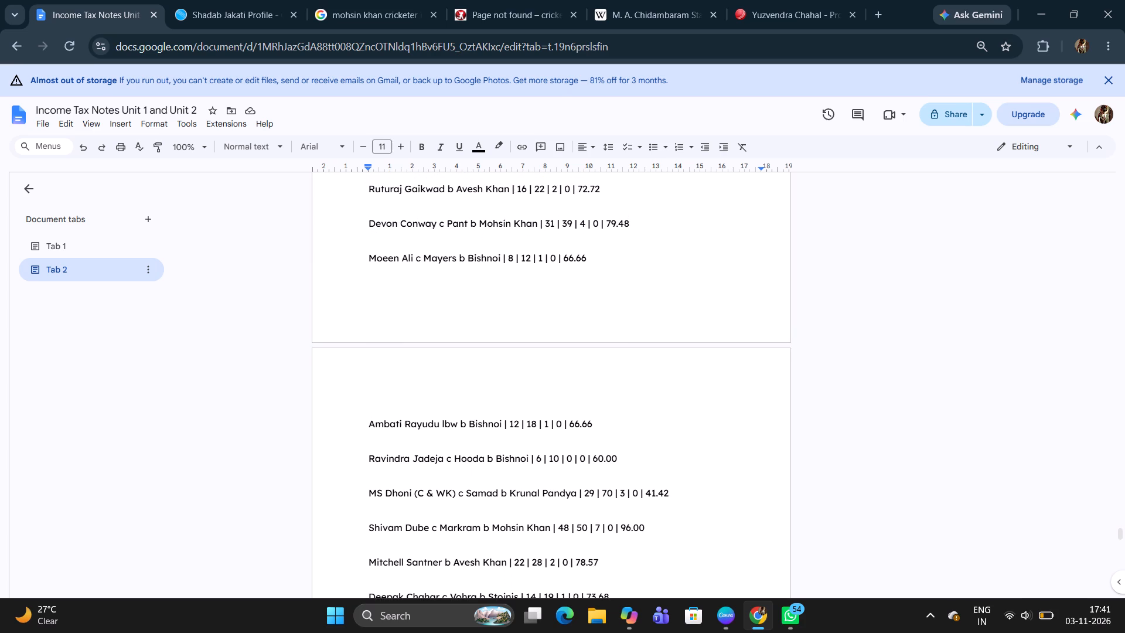
scroll(653, 440, up, 1)
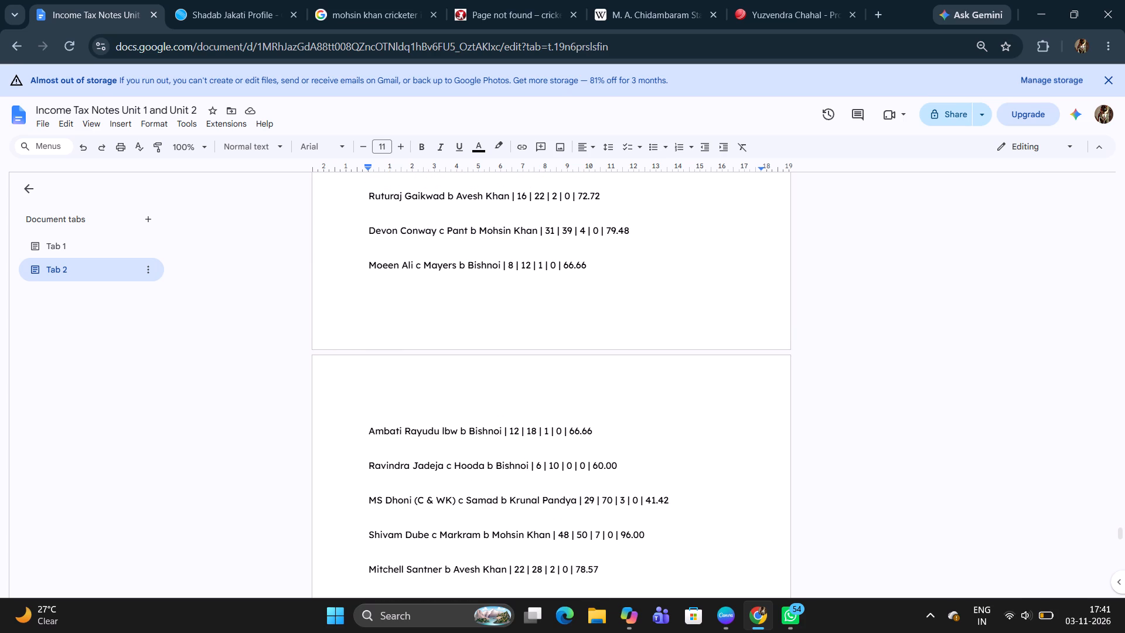
scroll(653, 440, up, 1)
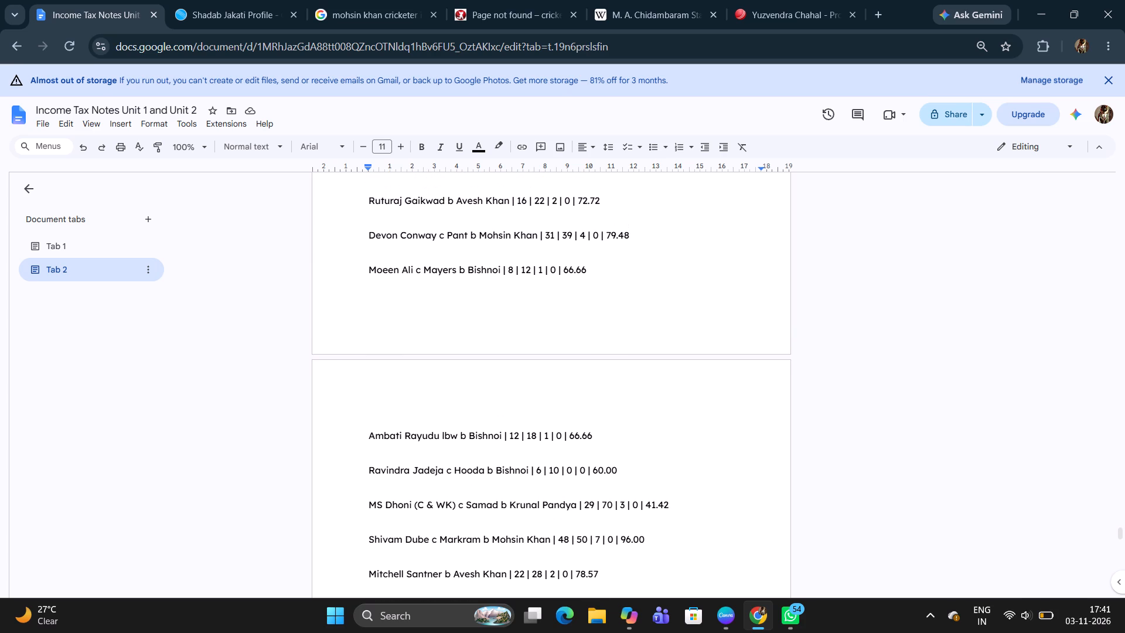
scroll(653, 440, up, 1)
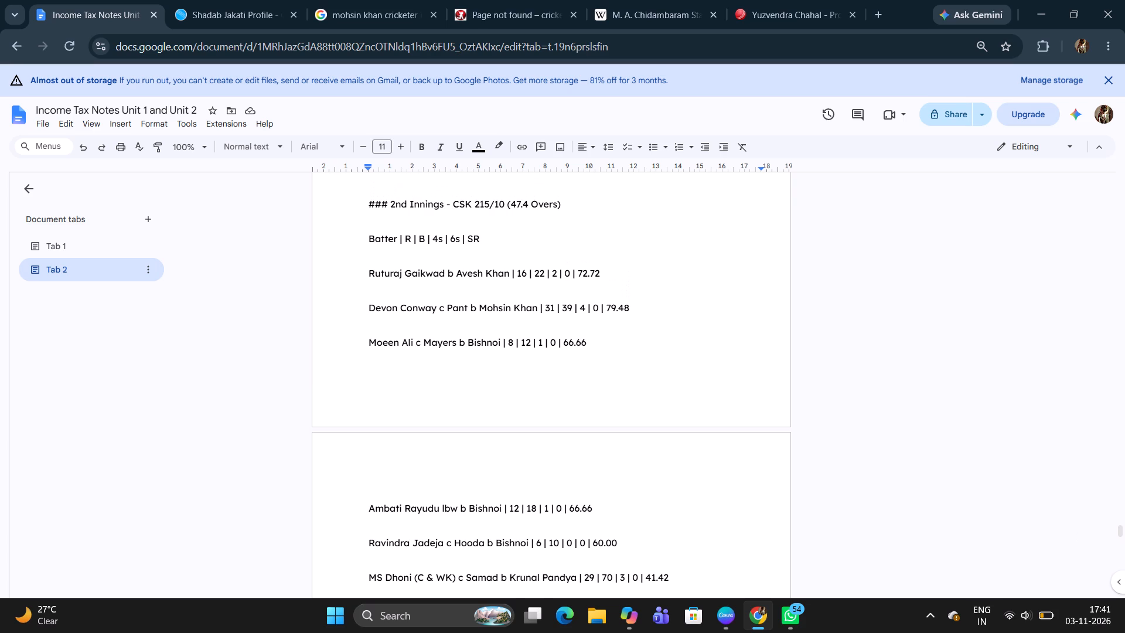
scroll(653, 440, left, 1)
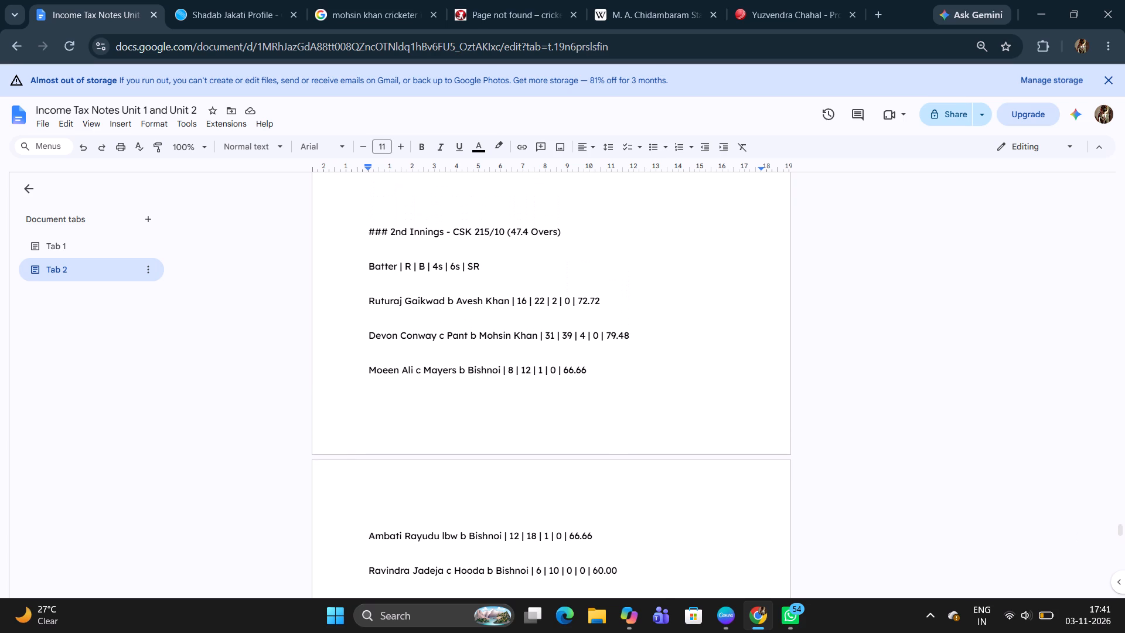
scroll(653, 440, left, 3)
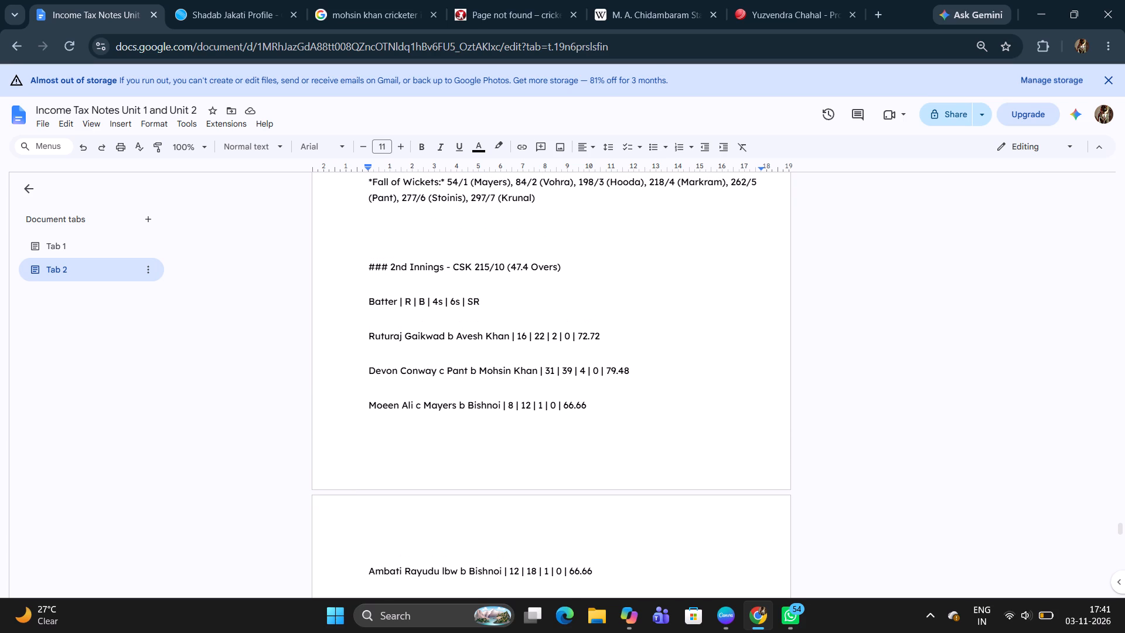
scroll(653, 440, left, 1)
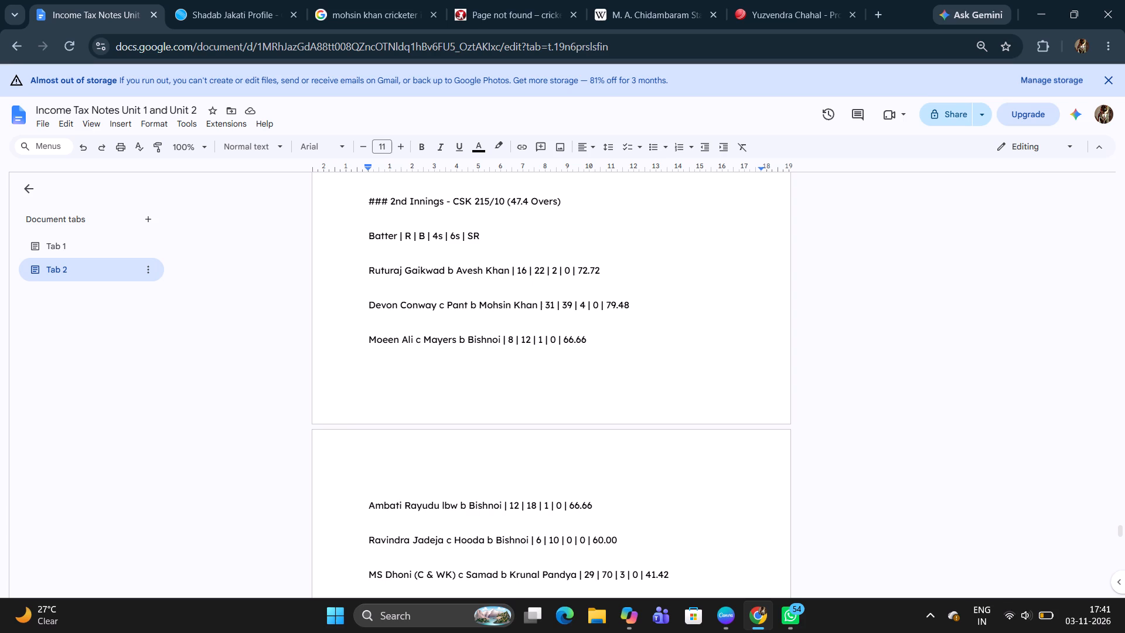
scroll(653, 440, down, 5)
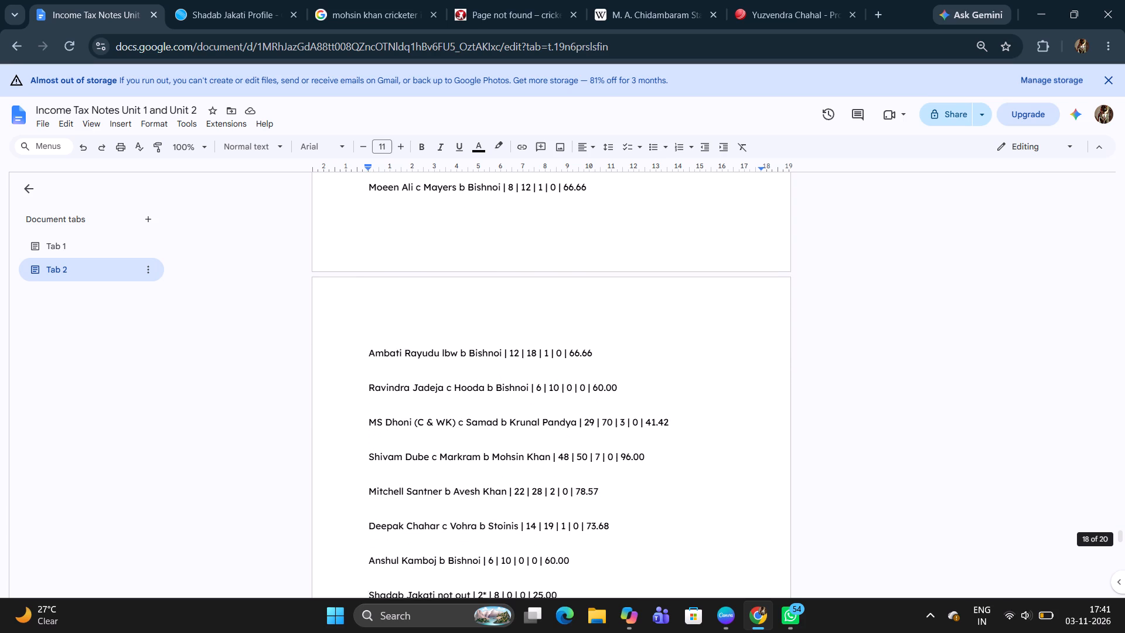
scroll(653, 440, down, 1)
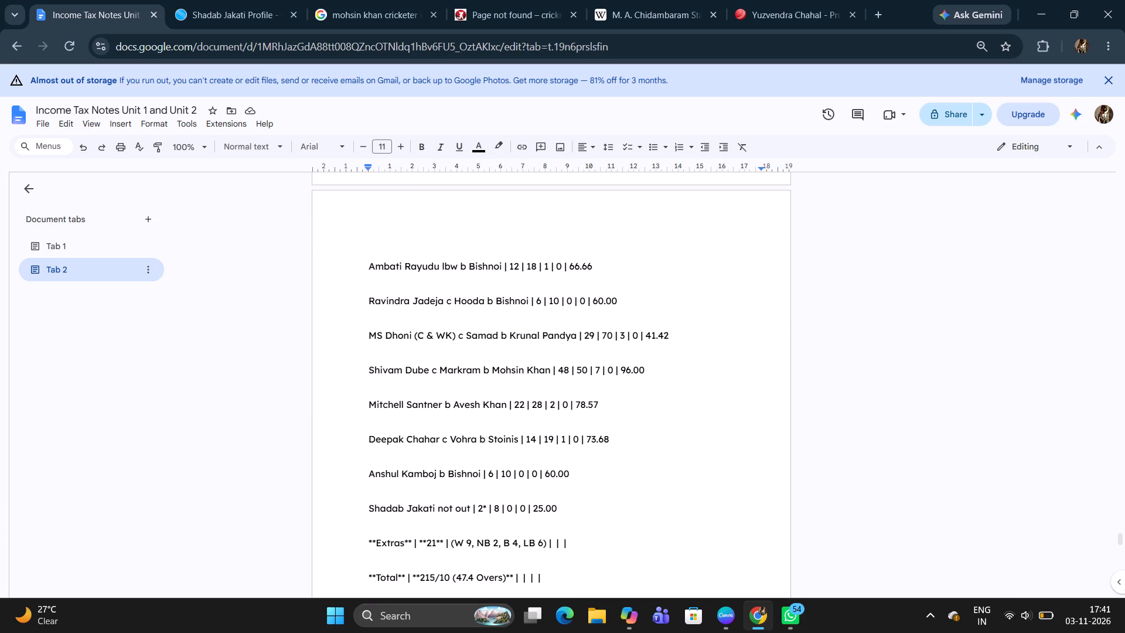
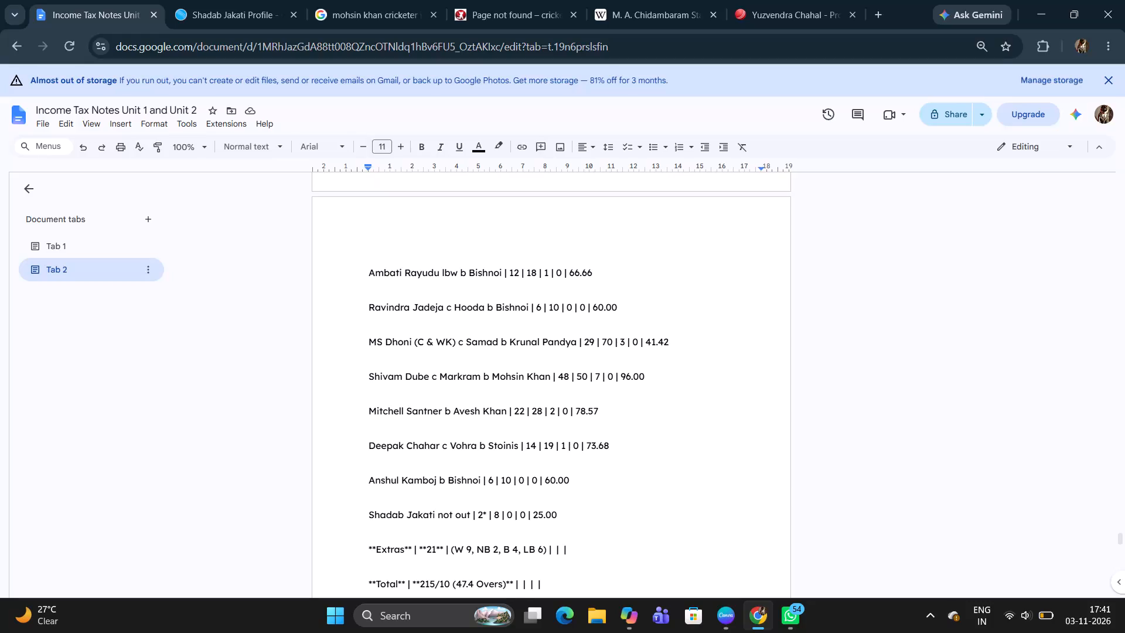
Complete Moeen Ali's entry under CSK Bowling as "(10-0-58-1)", checking the LSG batting dismissals for his wickets.
scroll(653, 440, up, 6)
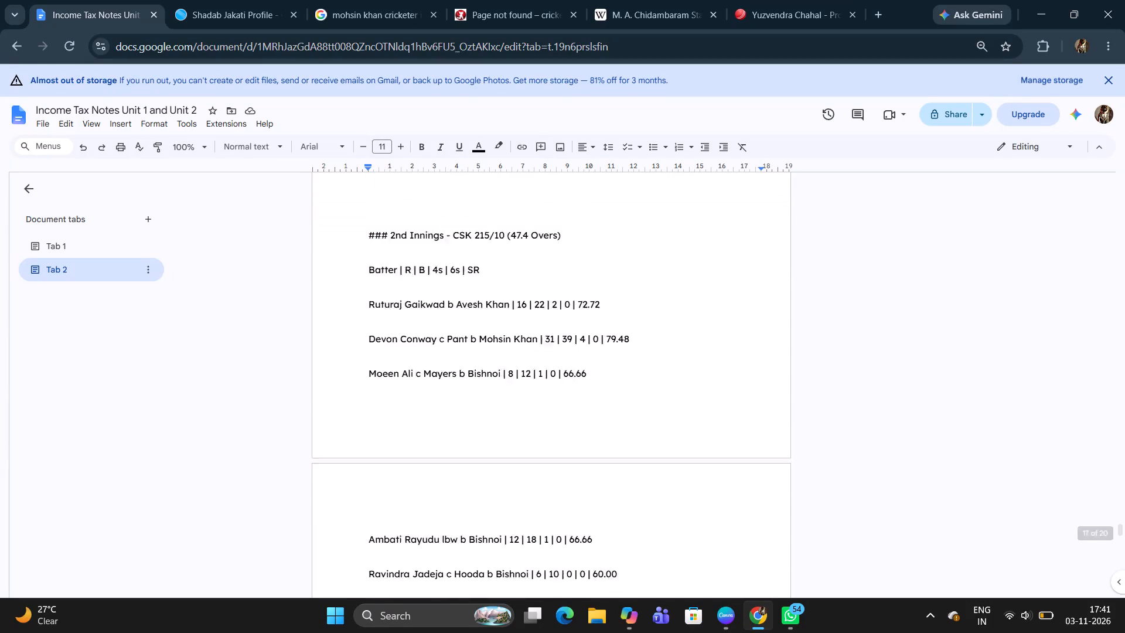
scroll(653, 440, up, 3)
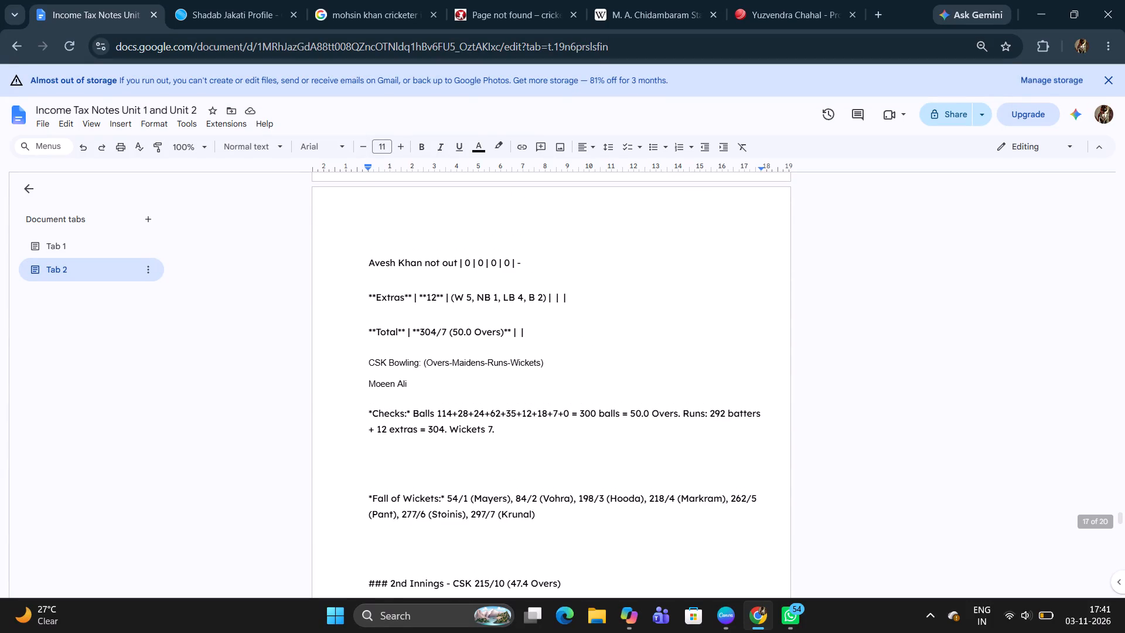
click(429, 387)
click(429, 387)
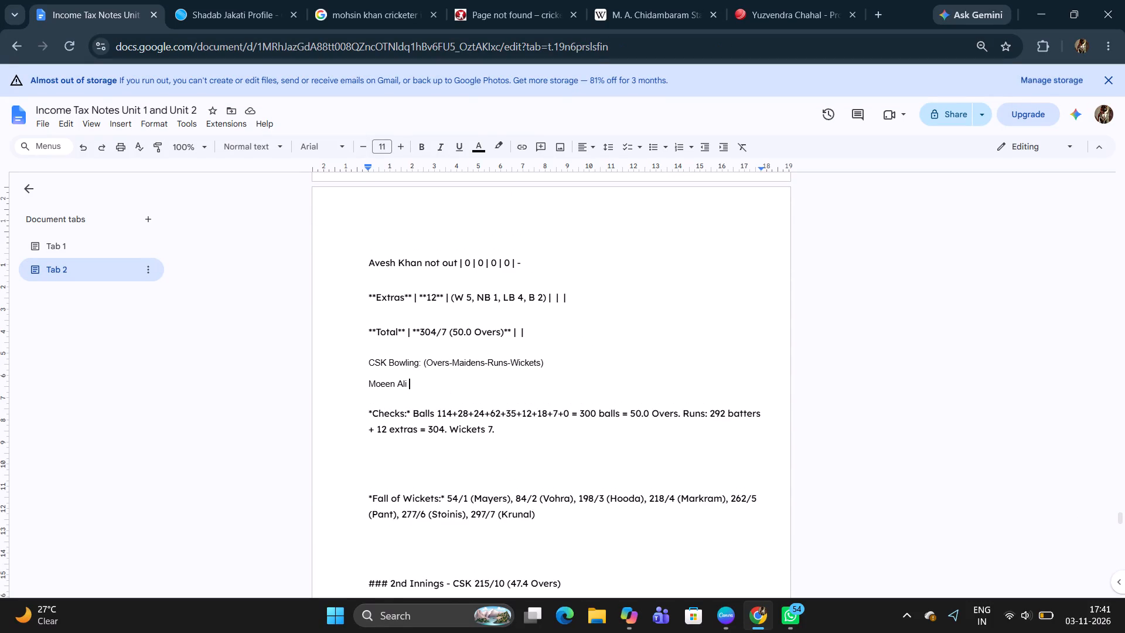
key(shift+parenleft)
text(10-)
text(0-)
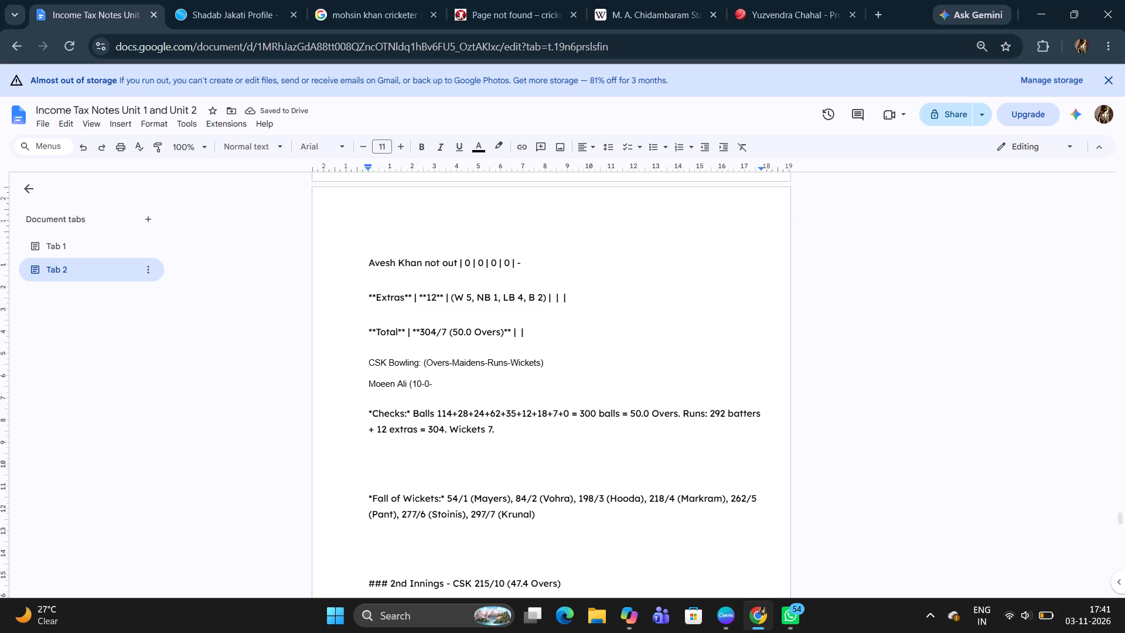
text(58)
key(minus)
scroll(510, 257, up, 9)
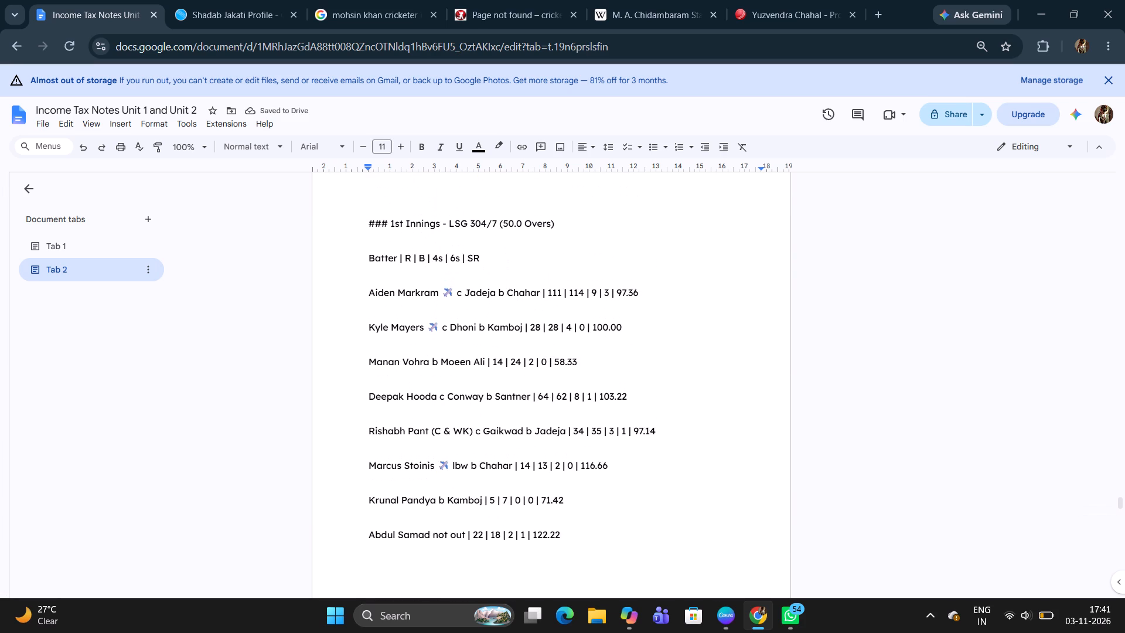
scroll(510, 257, up, 1)
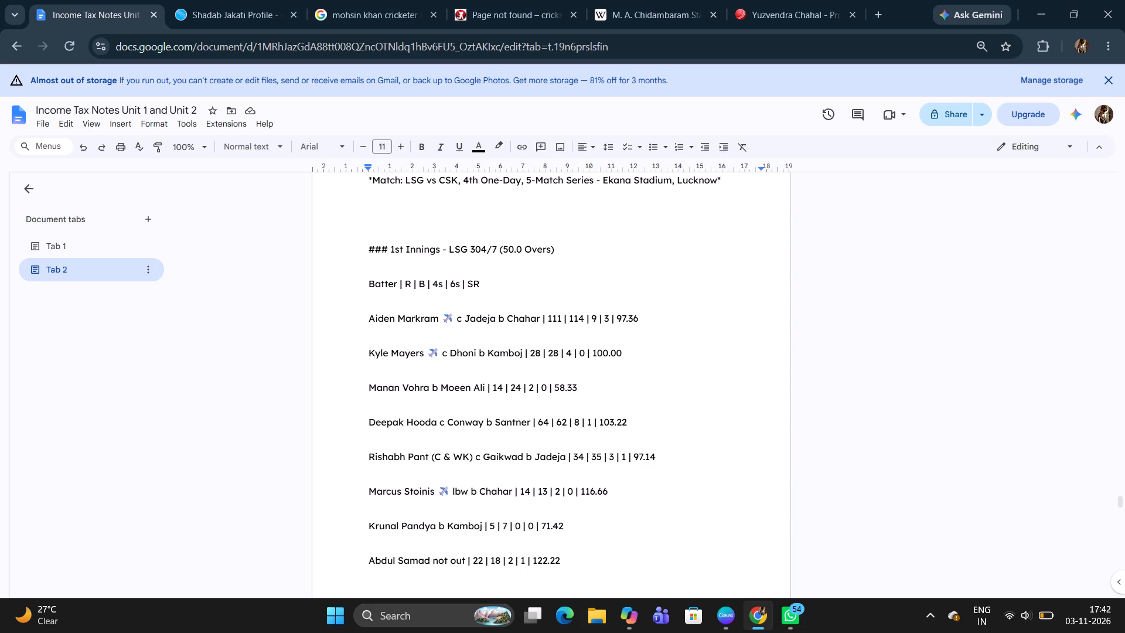
scroll(560, 469, down, 2)
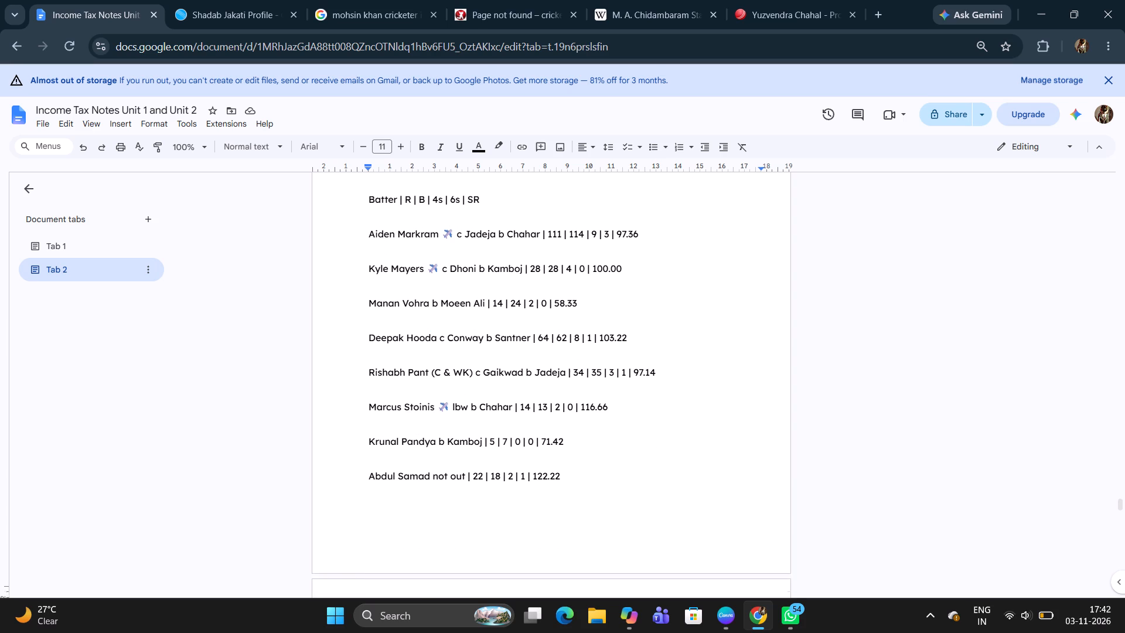
scroll(560, 469, down, 4)
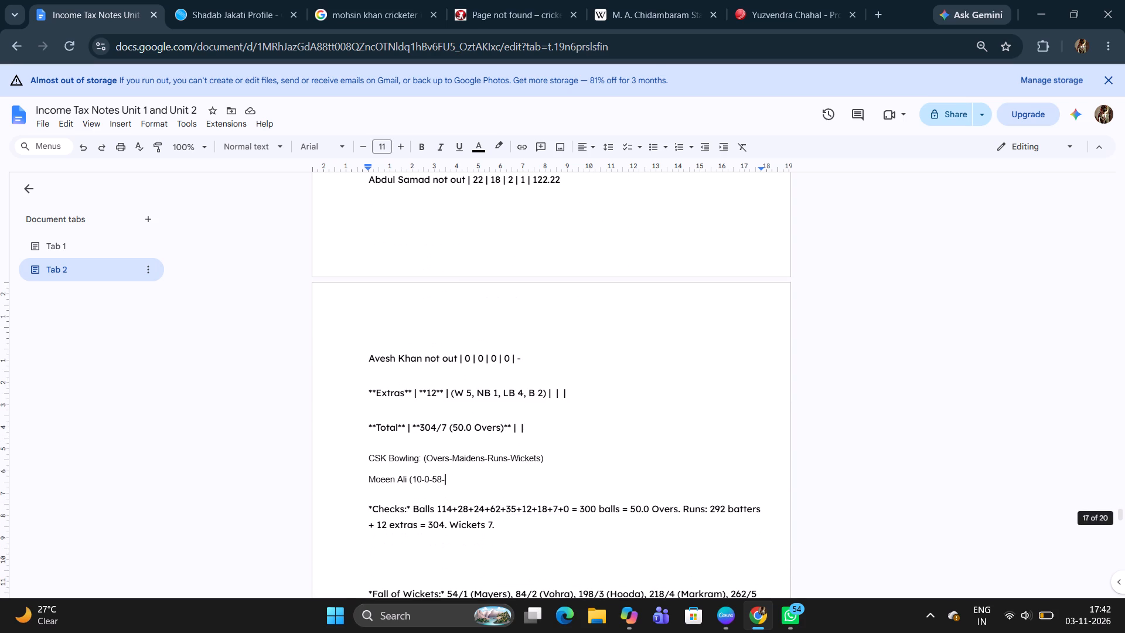
key(1)
key(shift+parenright)
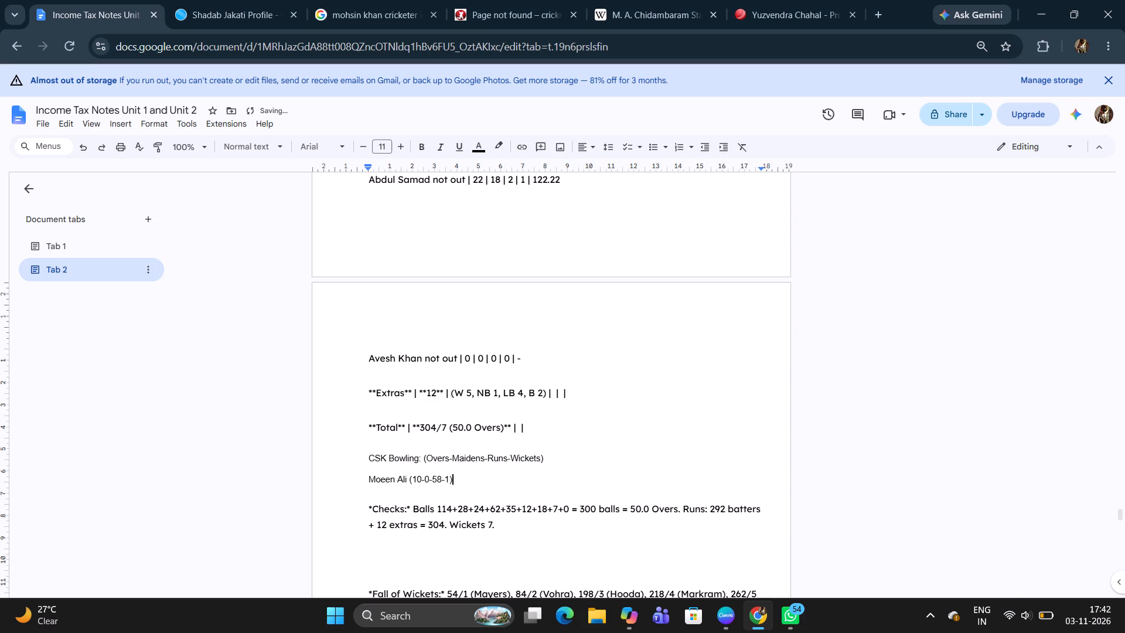
Add the line "Anshul Kamboj (10-0-53-2)" below Moeen Ali in the CSK bowling list, checking the LSG dismissals for his wickets.
key(Return)
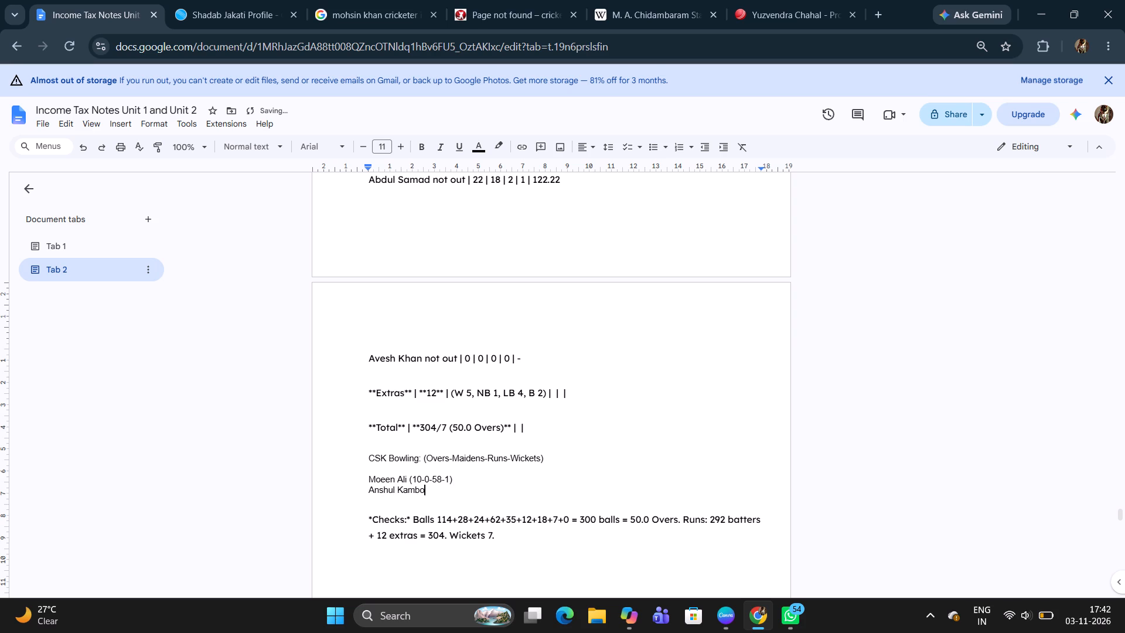
text(10-)
text(0-)
text(53-)
scroll(560, 469, up, 2)
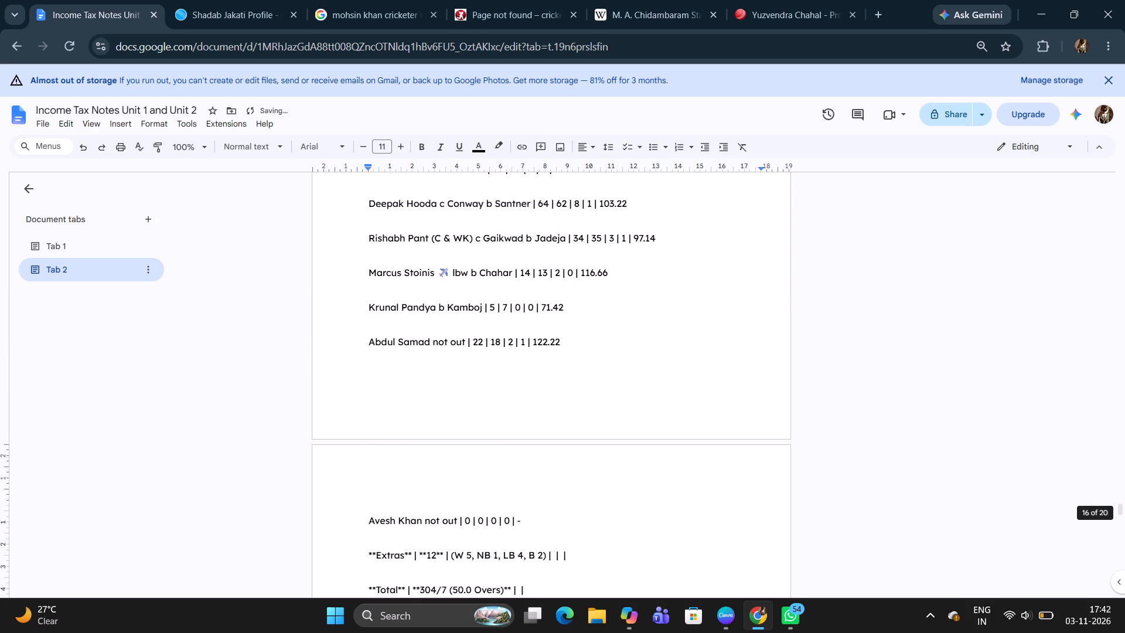
scroll(560, 469, up, 2)
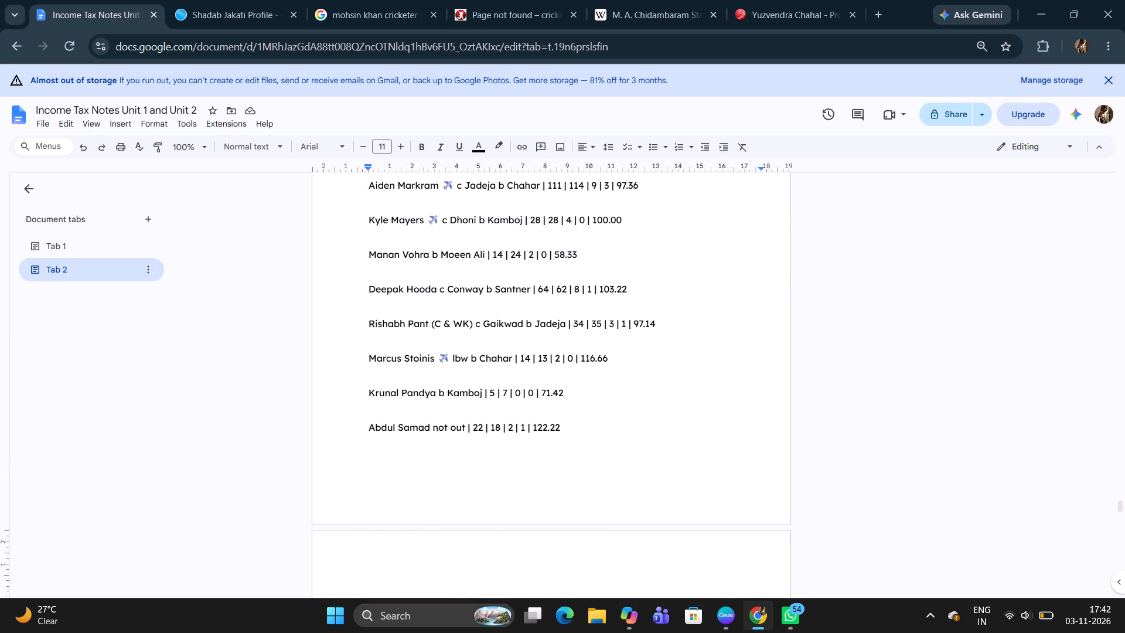
scroll(560, 469, down, 3)
text(2))
Add the line "Ravindra Jadeja (9-0-48-1)" below Anshul Kamboj in the CSK bowling list, checking the LSG dismissals for his wickets.
key(Return)
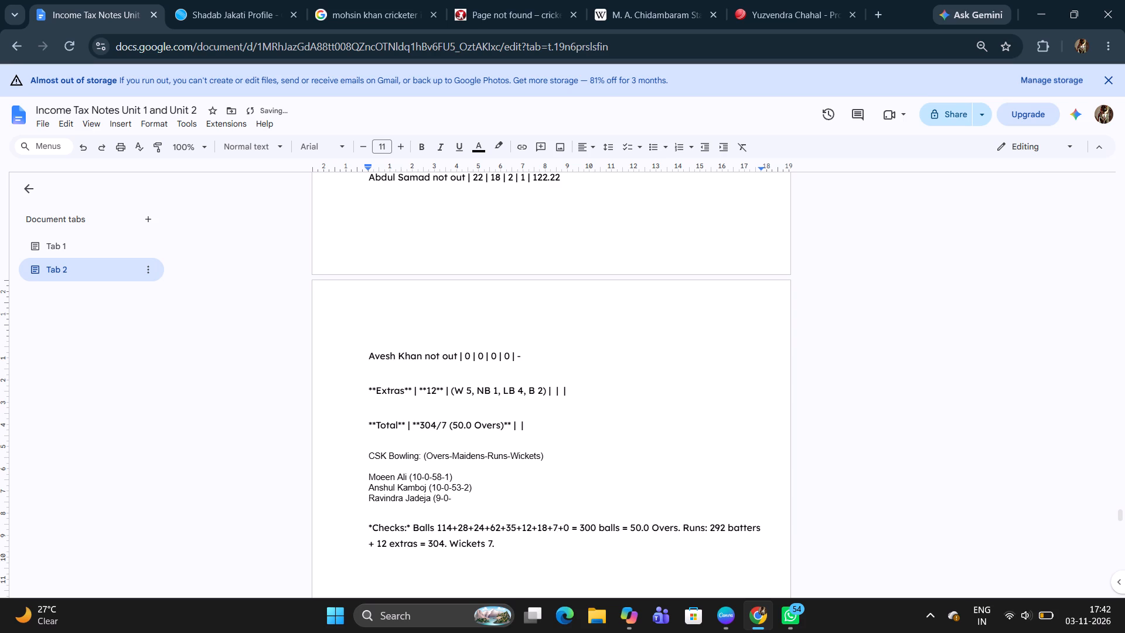
text(48)
key(minus)
scroll(560, 469, up, 4)
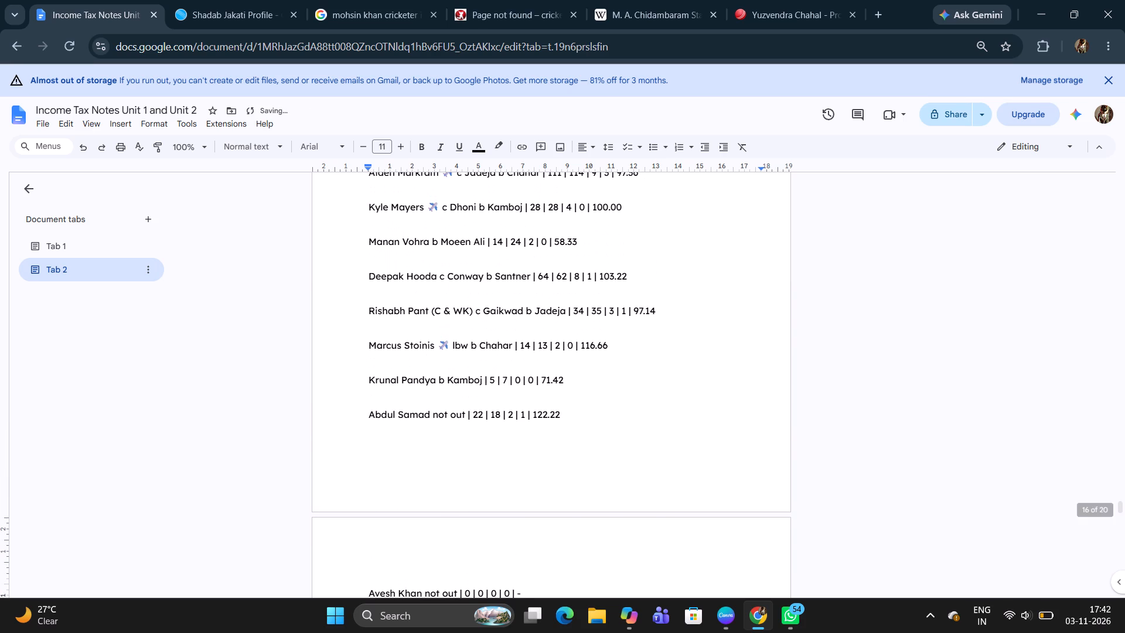
scroll(588, 319, up, 1)
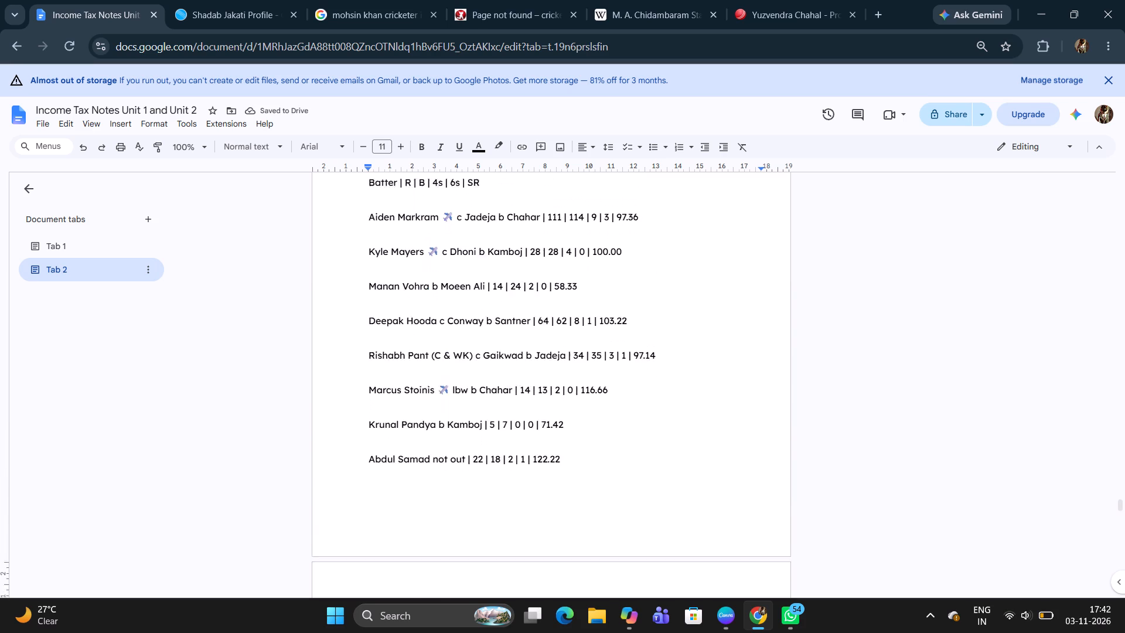
scroll(588, 319, up, 1)
scroll(588, 319, down, 3)
text(1))
Add the line "Deepak Chahar (10-0-62-2)" below Ravindra Jadeja in the CSK bowling list, checking the LSG dismissals for his wickets.
key(Return)
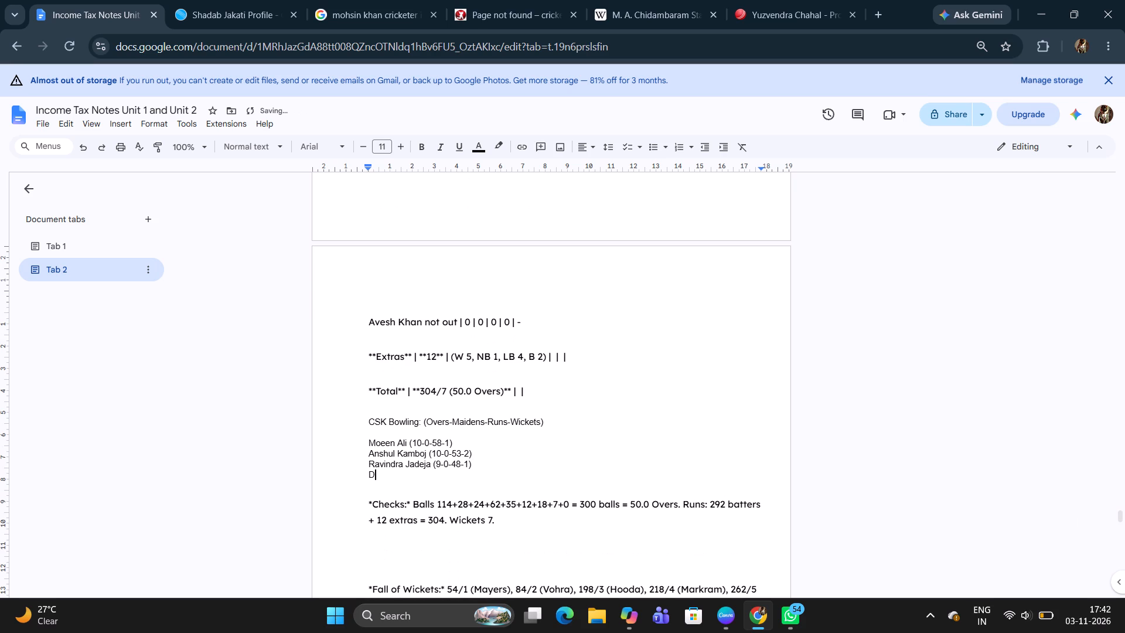
text(eepal)
key(BackSpace)
text(10-0-)
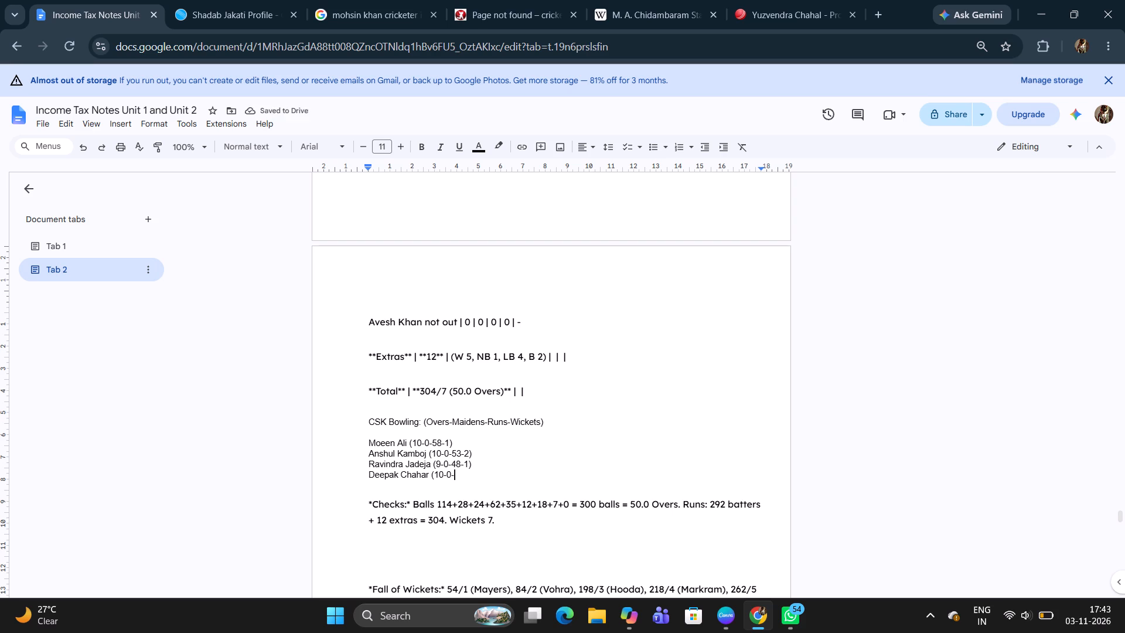
text(62-)
scroll(588, 319, up, 2)
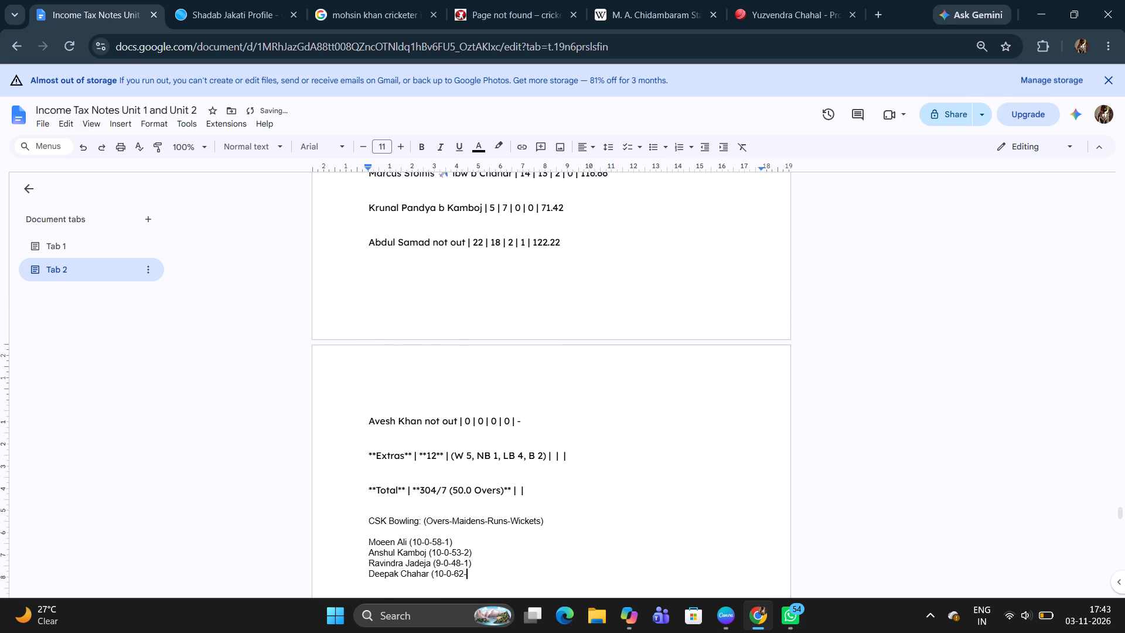
scroll(588, 319, up, 4)
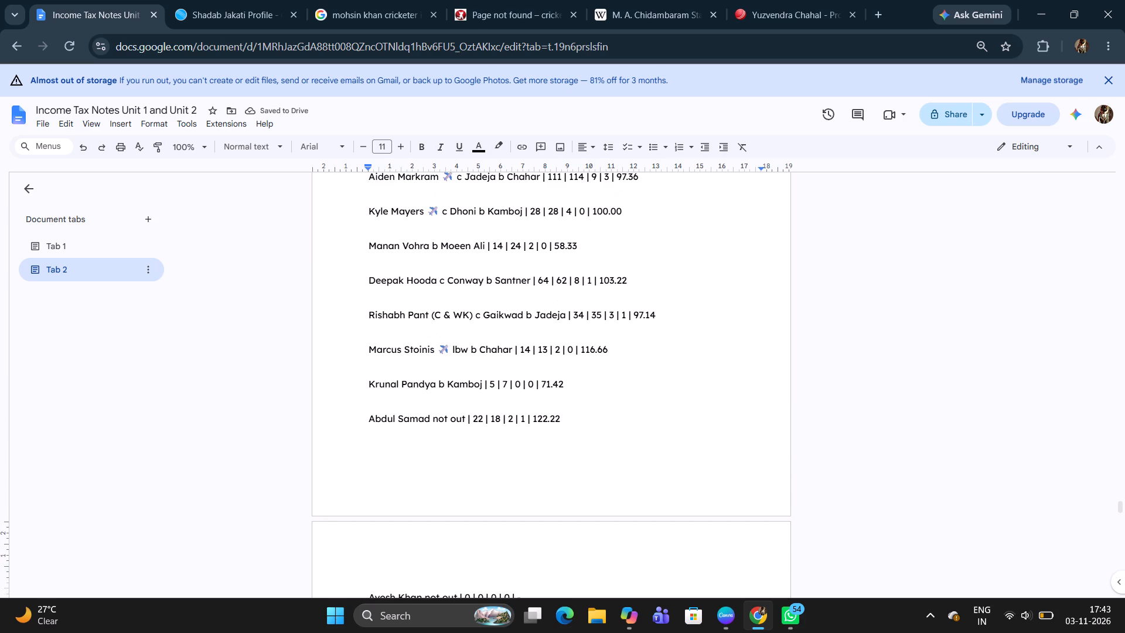
scroll(492, 348, right, 1)
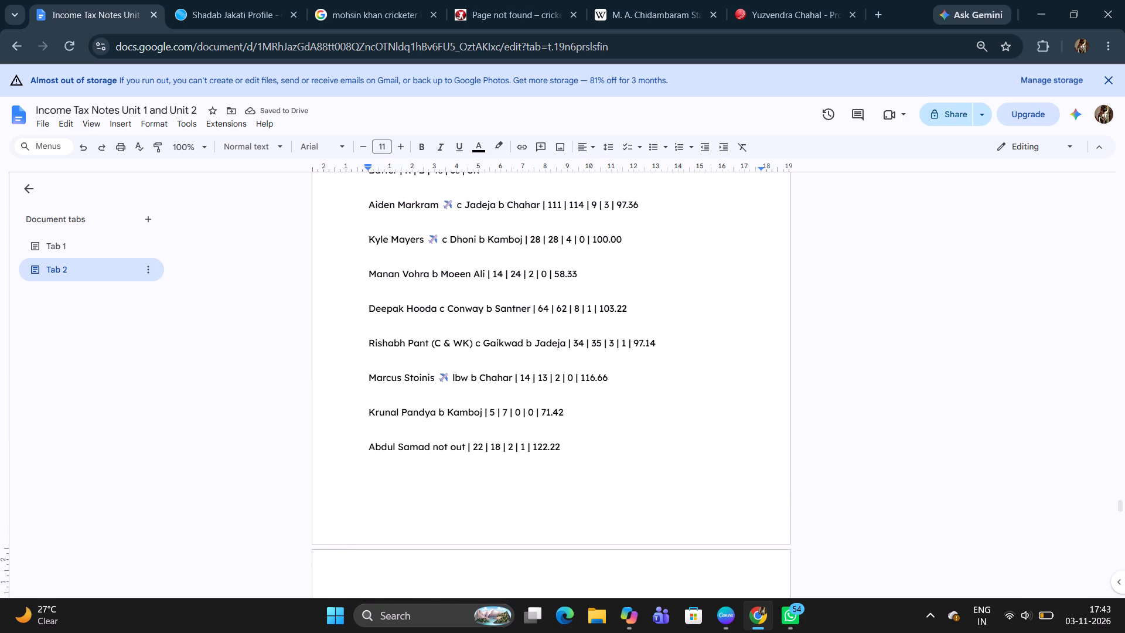
scroll(492, 348, right, 1)
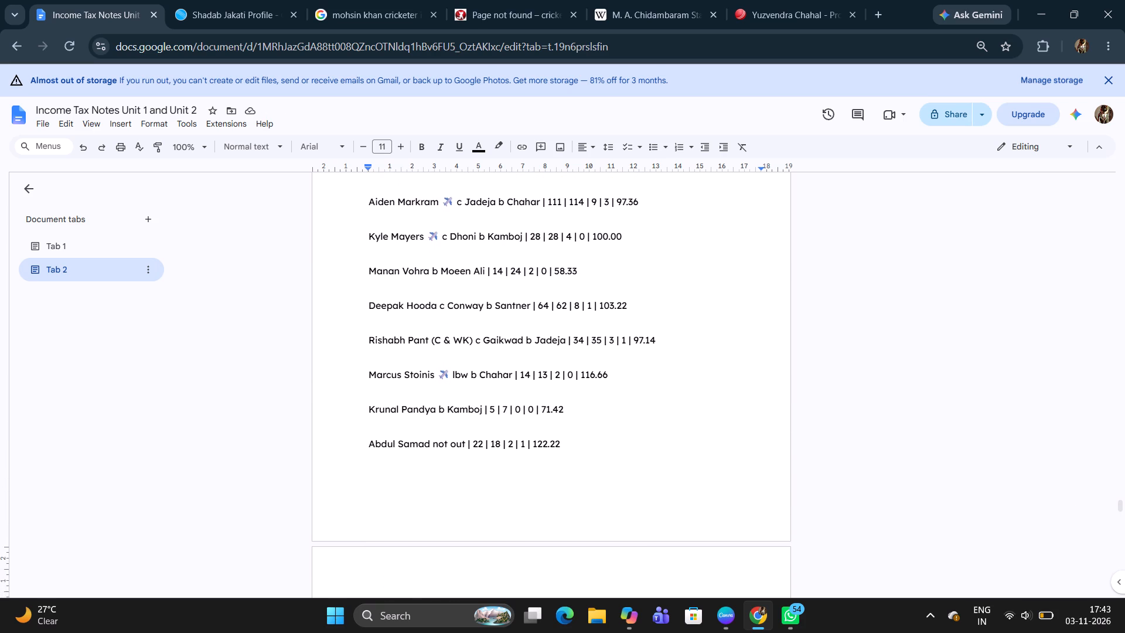
scroll(492, 348, right, 1)
text(2))
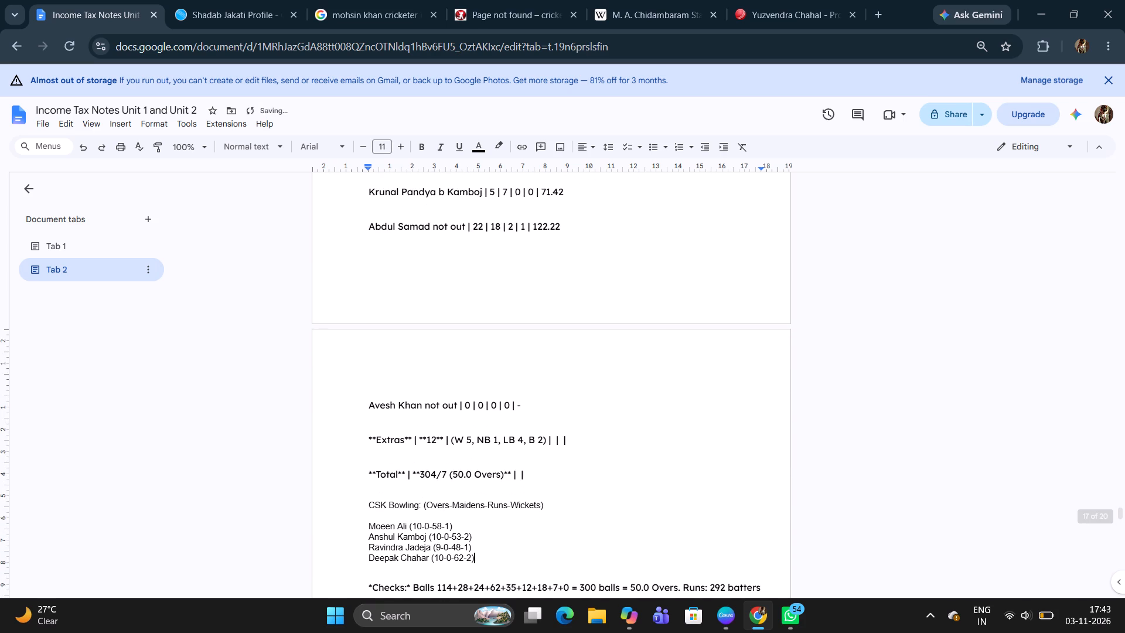
Add the line "Shadab Jakati (7-0-35-0)" below Deepak Chahar in the CSK bowling list.
key(Return)
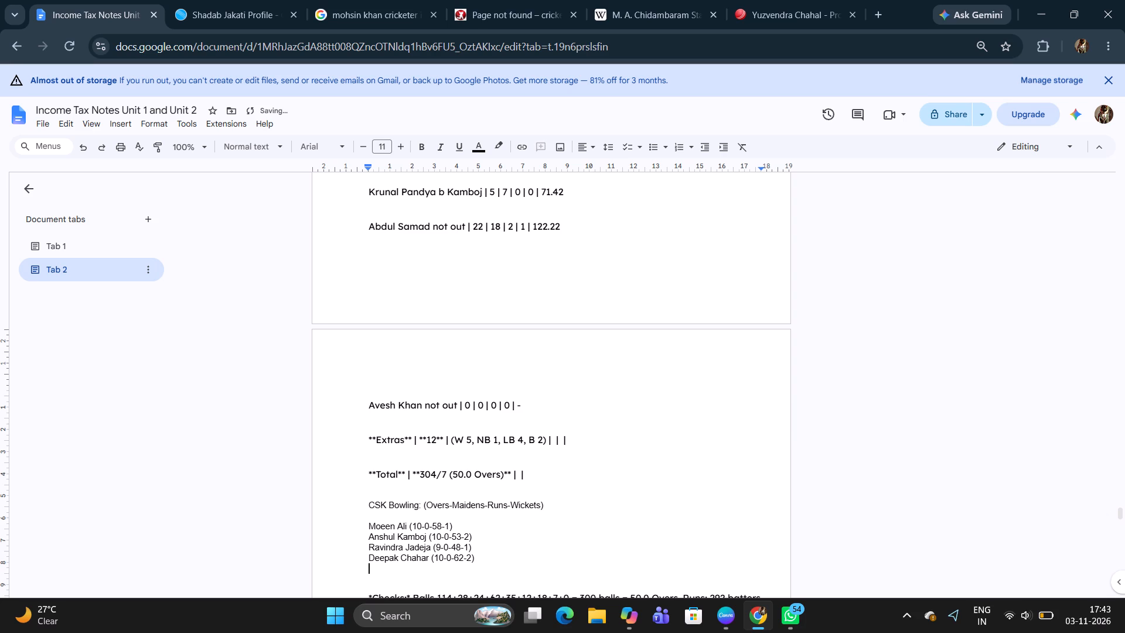
scroll(492, 348, down, 2)
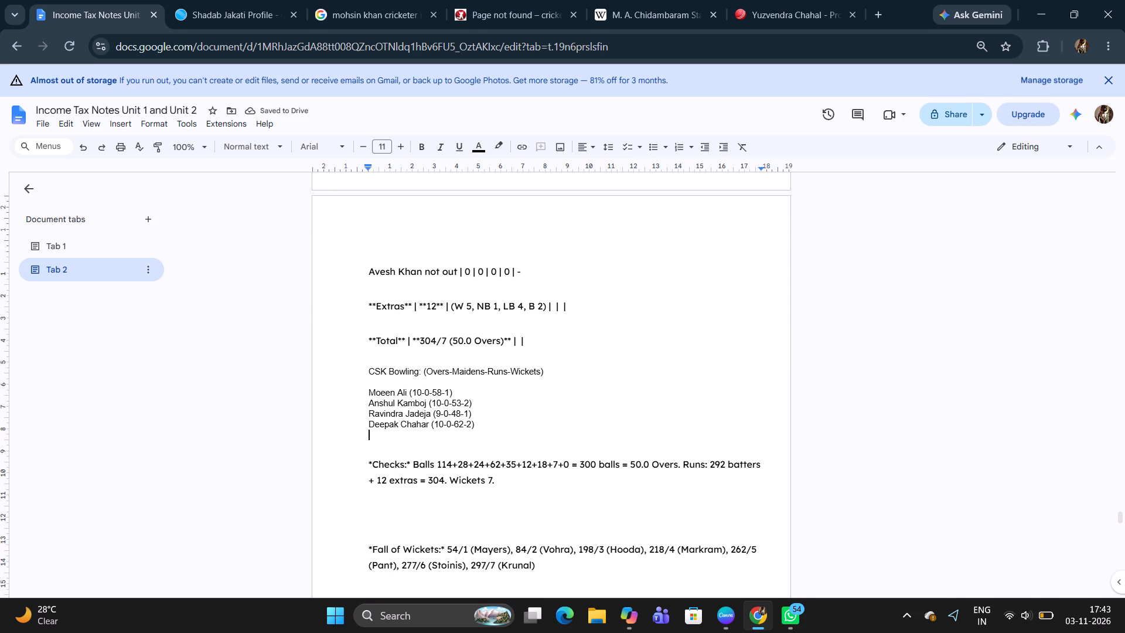
key(s)
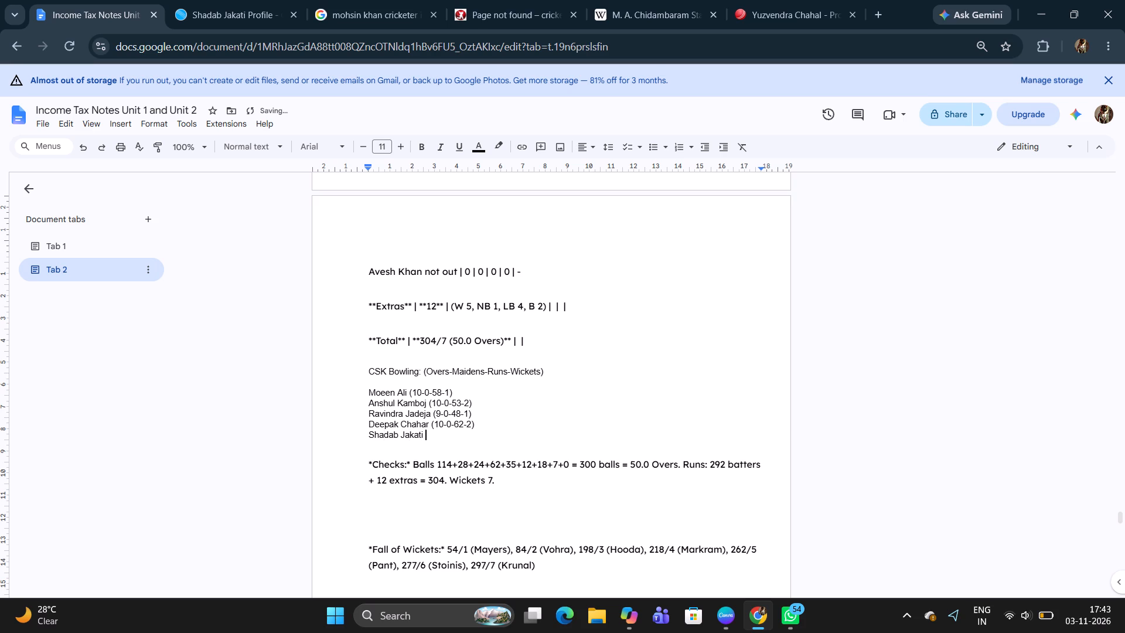
key(shift+parenleft)
key(7)
click(438, 412)
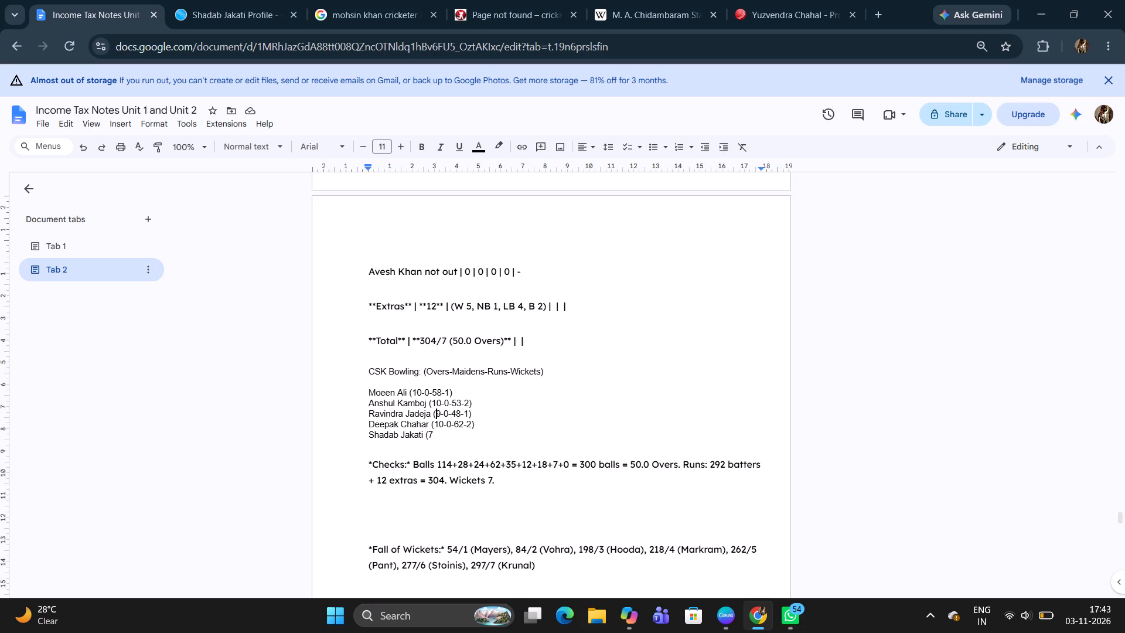
click(442, 434)
text(-0-)
text(35-)
key(0)
key(shift+parenright)
Check the CSK batting list for another bowler and start the line "Mitchell Santer (4-0-" below Shadab Jakati in the CSK bowling list.
scroll(442, 434, up, 2)
scroll(442, 434, down, 7)
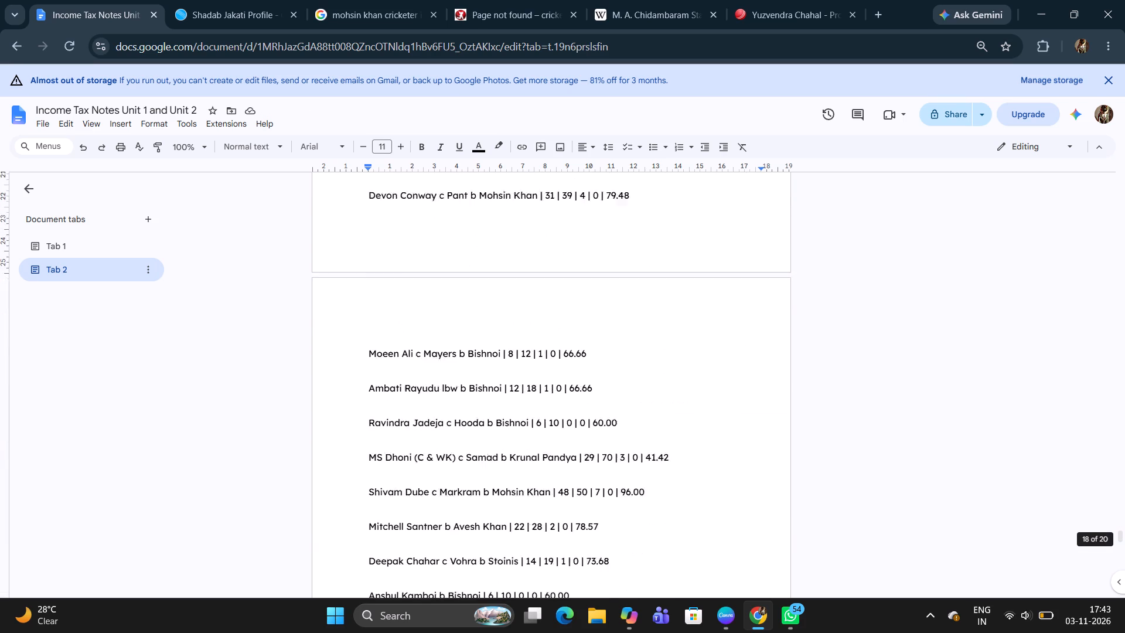
scroll(442, 434, down, 3)
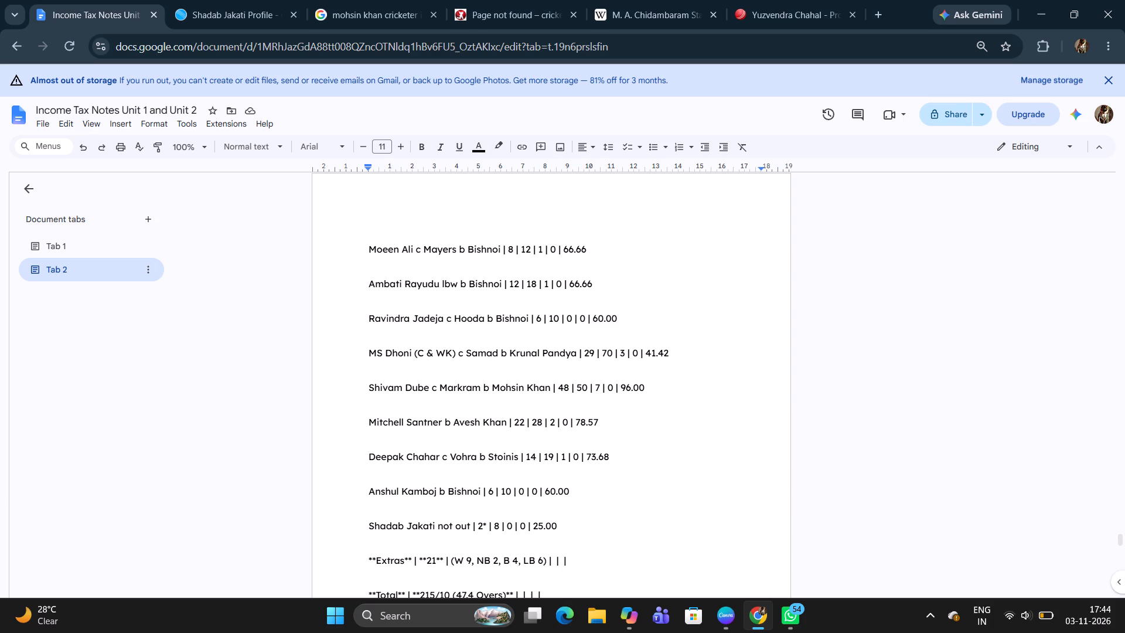
scroll(568, 526, up, 8)
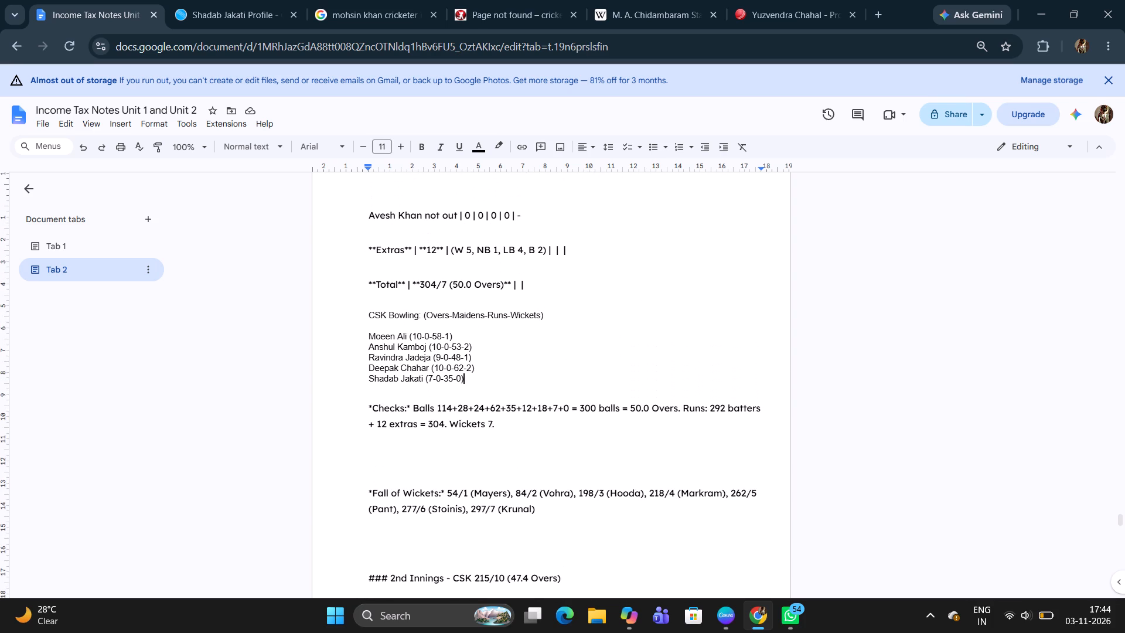
key(Return)
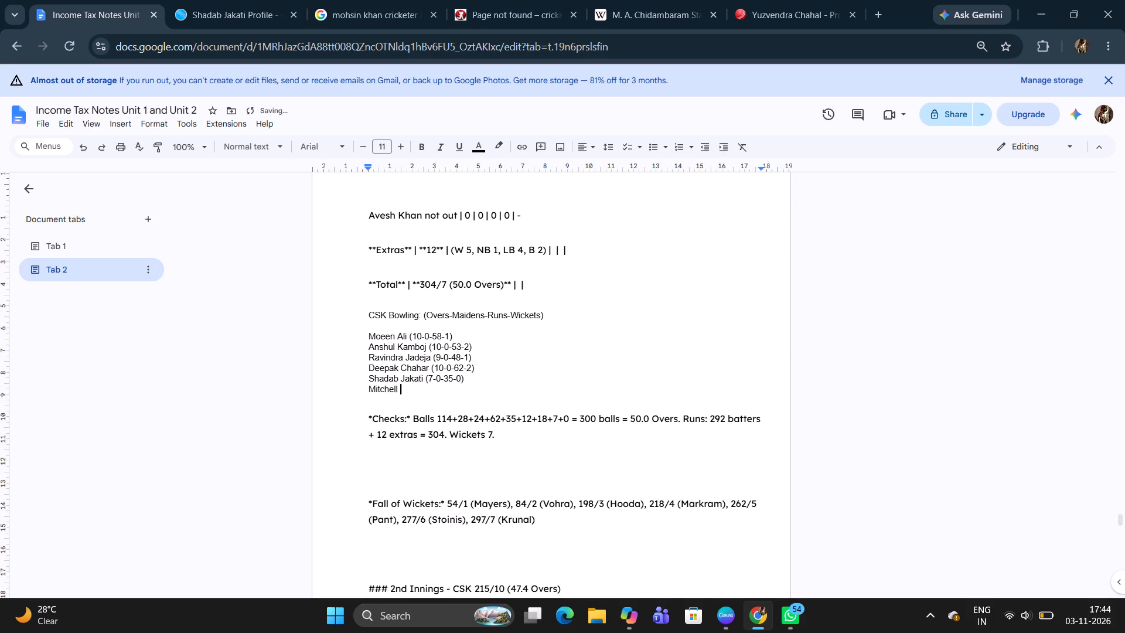
key(BackSpace)
key(BackSpace)
key(s)
text(4-0-)
Change the runs conceded in the CSK bowling list to 55 for Anshul Kamboj and 49 for Ravindra Jadeja.
click(459, 348)
key(BackSpace)
key(5)
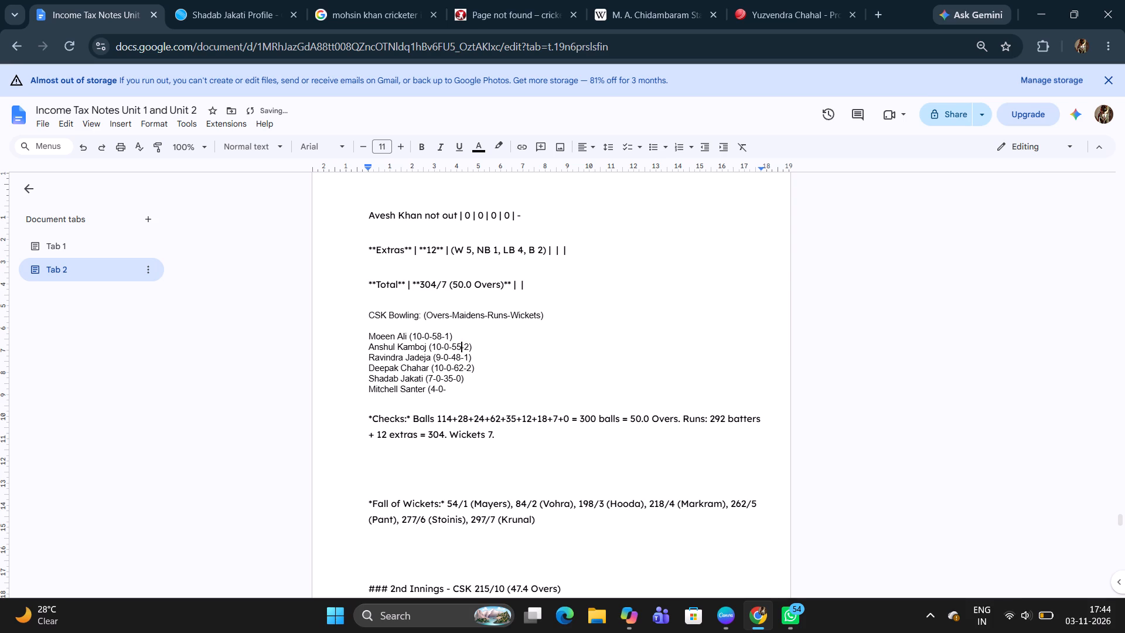
click(460, 356)
key(BackSpace)
key(9)
Complete Mitchell Santer's bowling line with 39 runs and 0 wickets so it reads "(4-0-39-0)".
click(463, 394)
text(39)
text(-0))
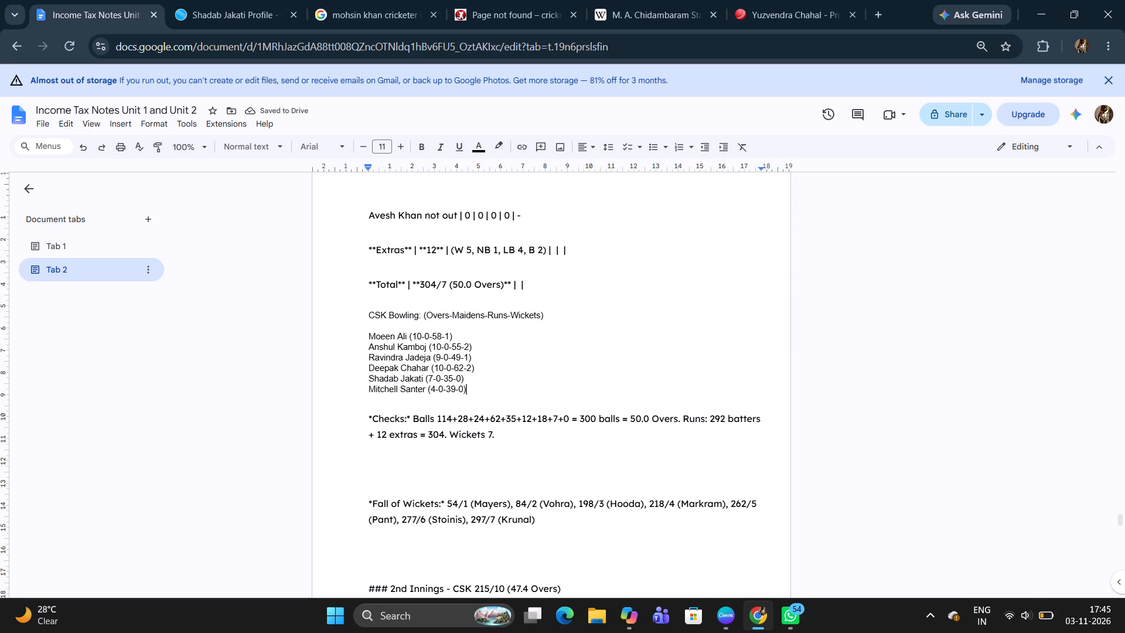
Append "(Kindly mention the overs also here, as per as innings and batting performance)" to the LSG Fall of Wickets paragraph.
scroll(485, 460, down, 1)
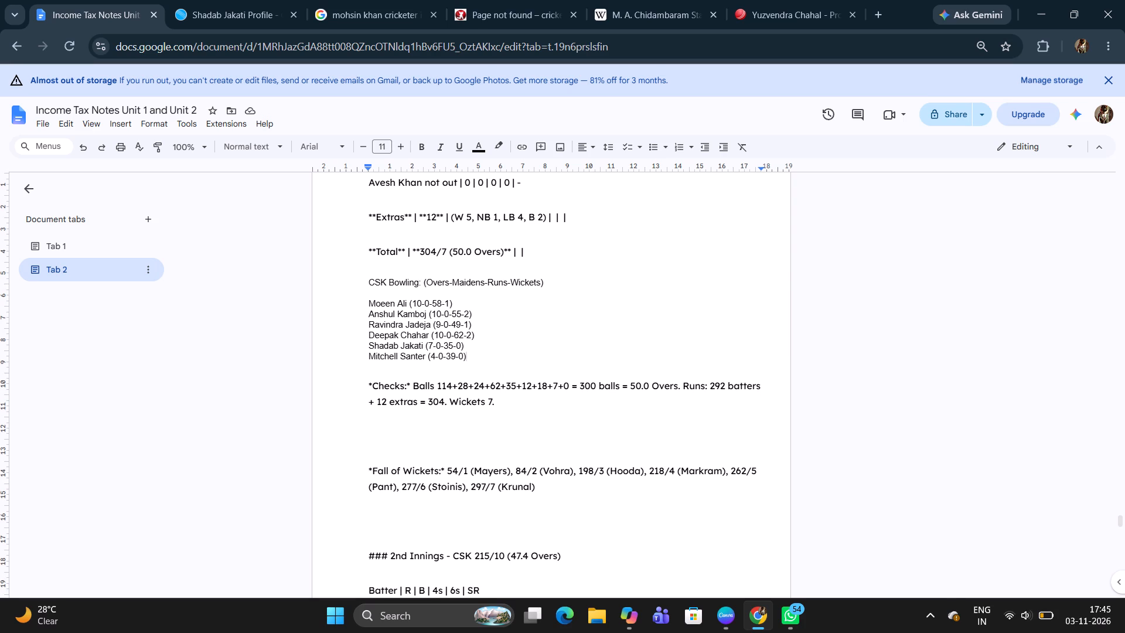
click(537, 480)
click(546, 505)
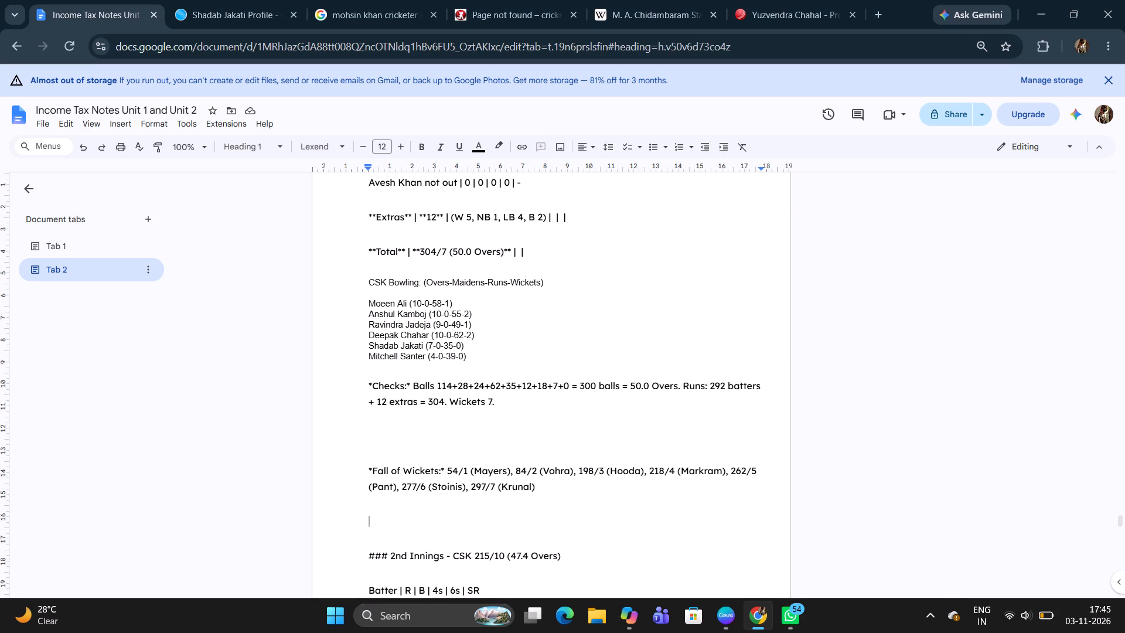
click(541, 495)
key(space)
text(()
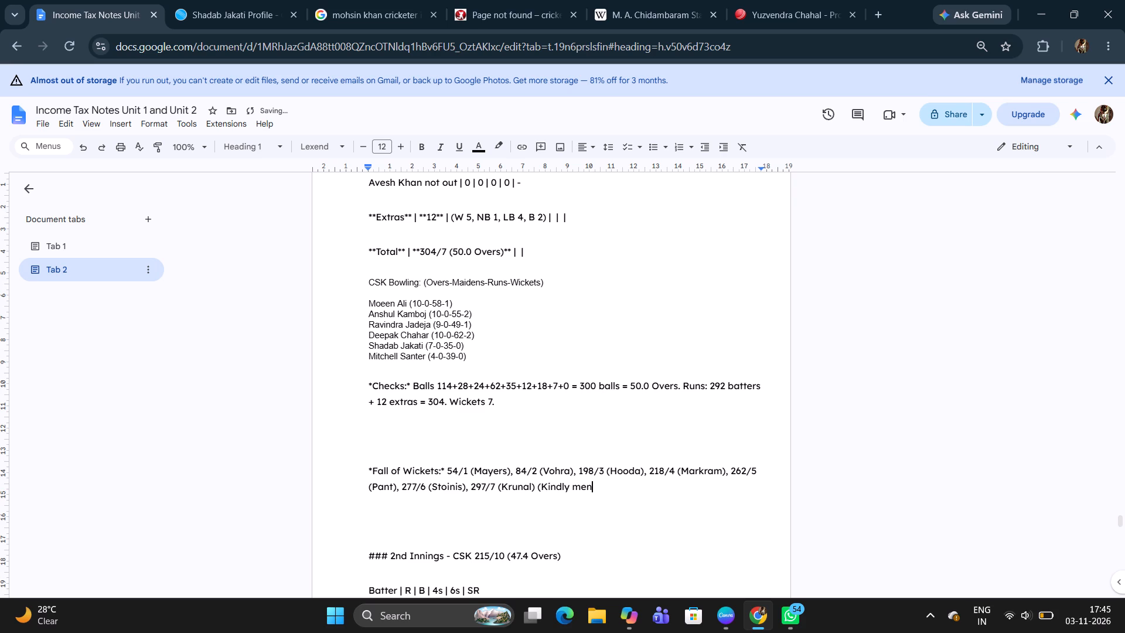
key(BackSpace)
key(BackSpace)
key(space)
text(the oevr)
key(BackSpace)
key(BackSpace)
key(BackSpace)
text(vers also here)
text(, as per as innings and batt)
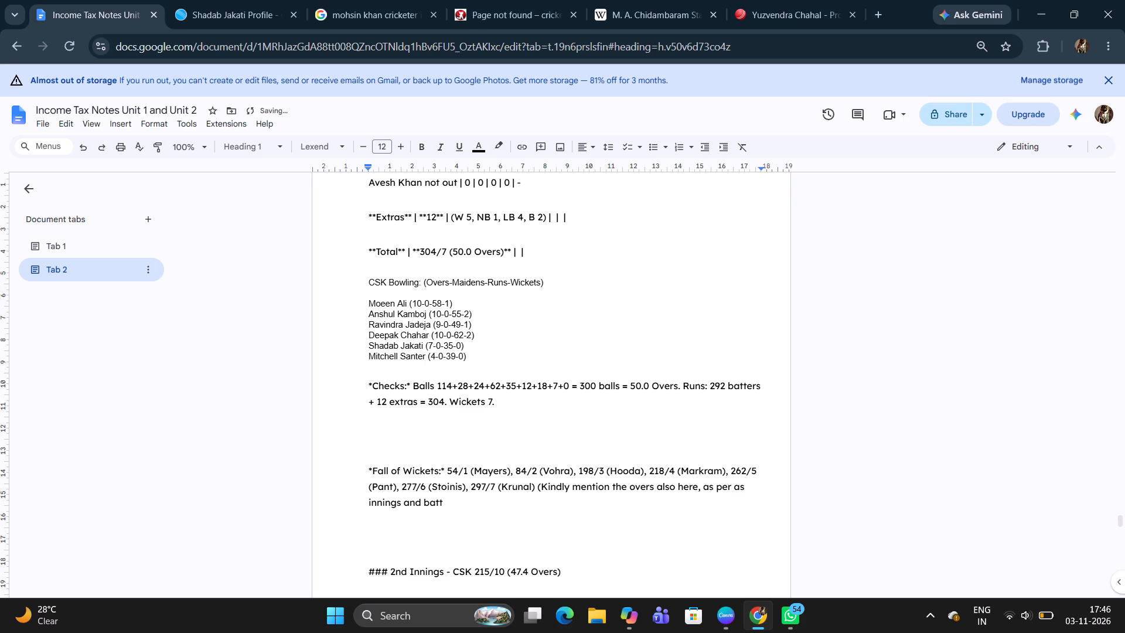
text(ing performance)
key(shift+parenright)
Review the CSK second-innings batting entries, extras and total below the Fall of Wickets note.
scroll(545, 540, down, 2)
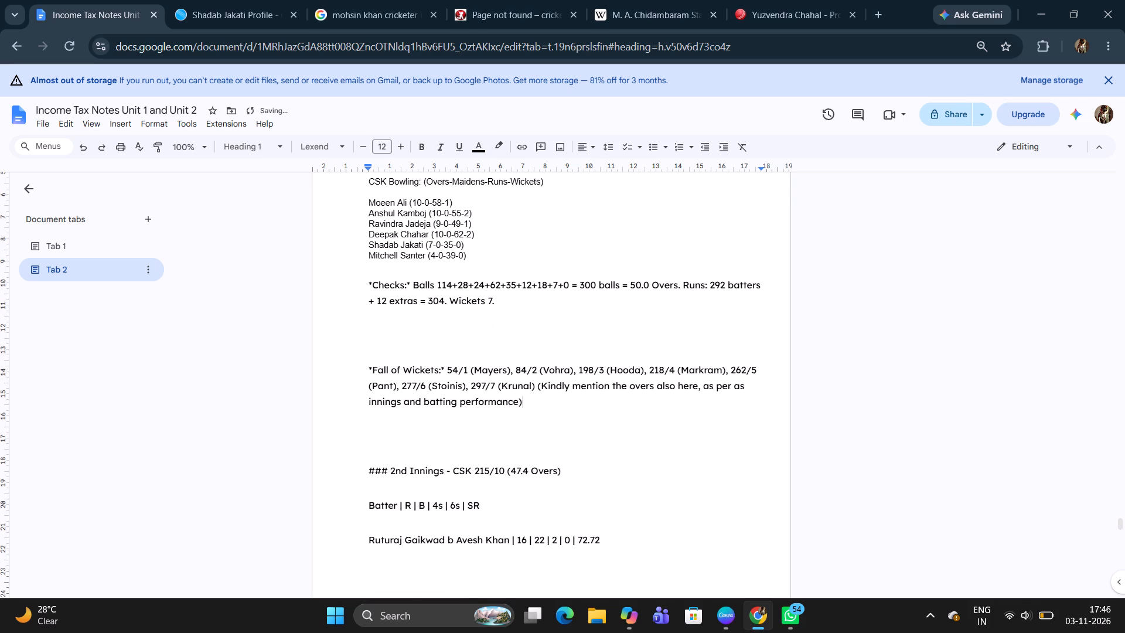
scroll(545, 540, down, 4)
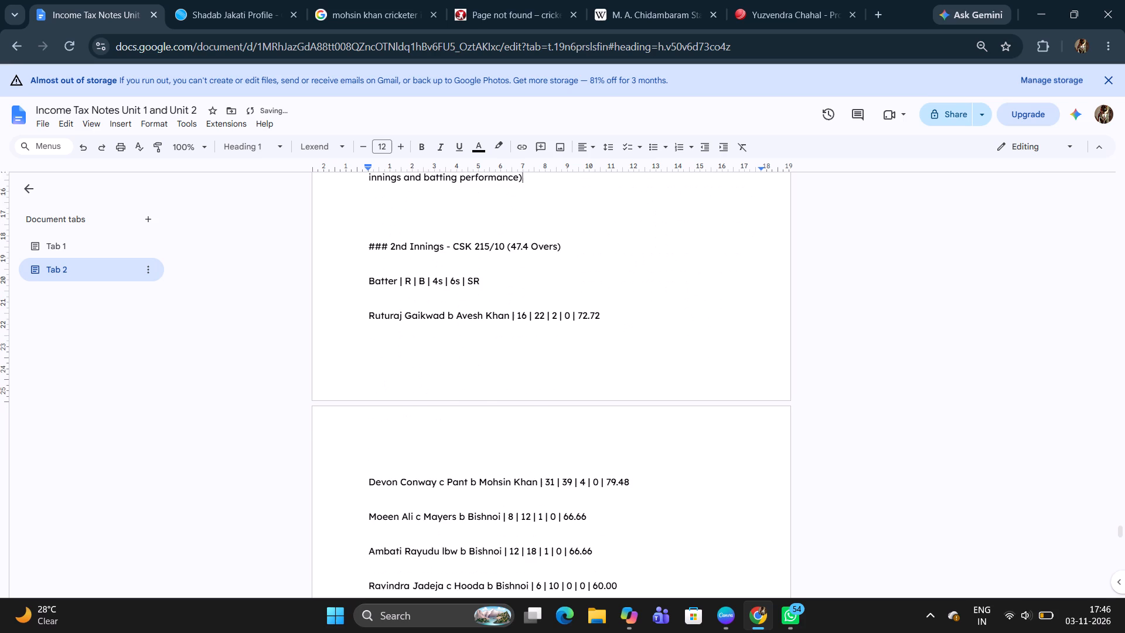
scroll(545, 540, down, 4)
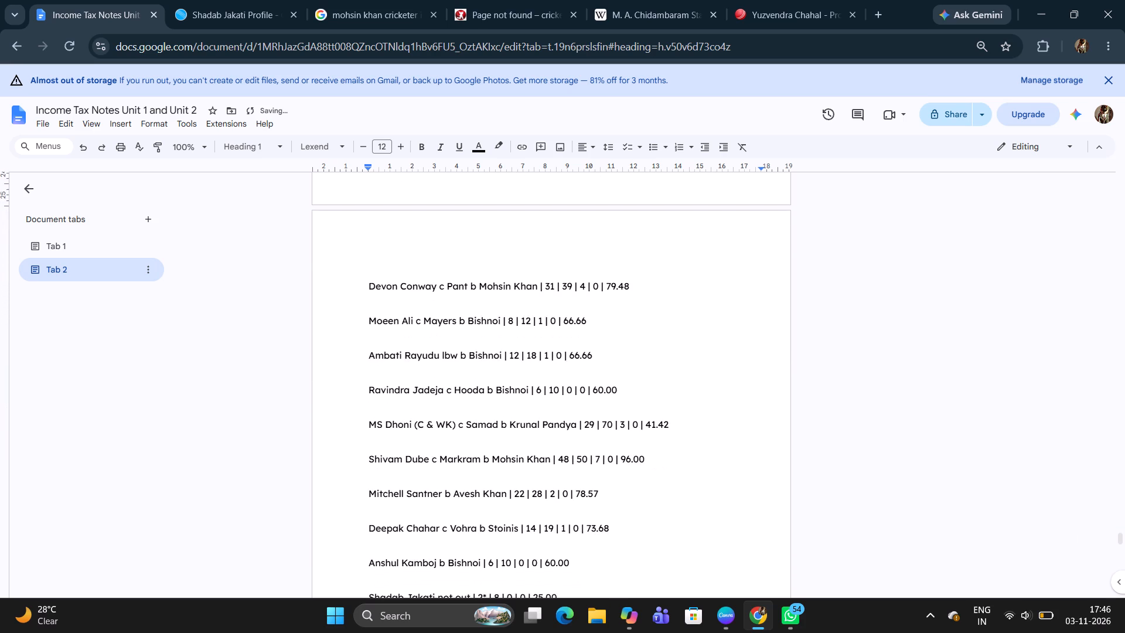
scroll(545, 540, down, 2)
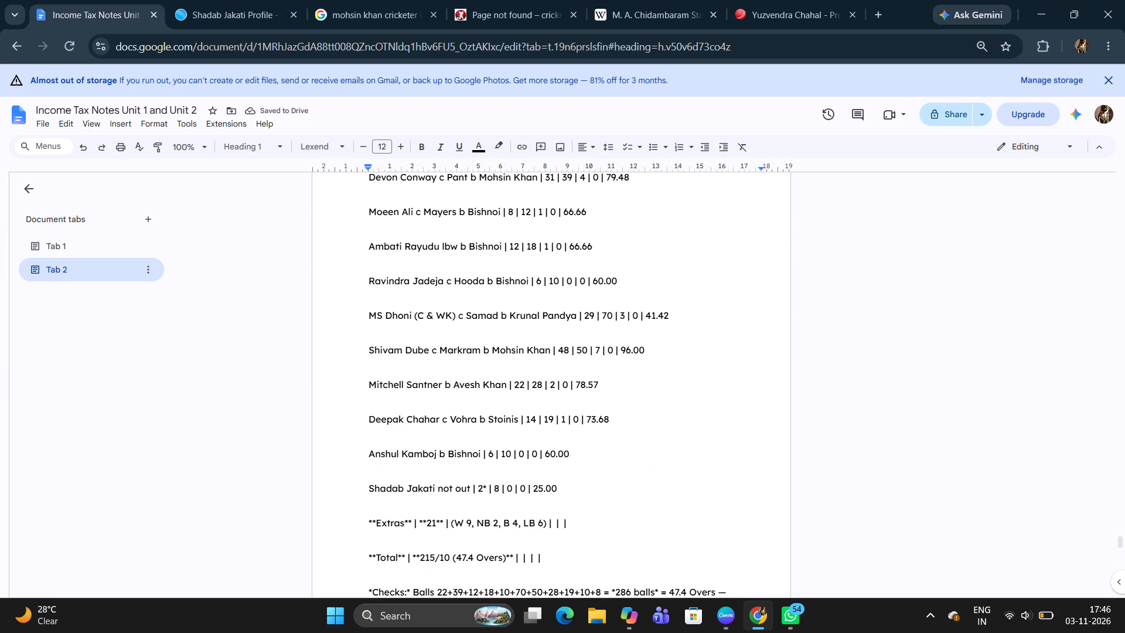
scroll(545, 540, up, 5)
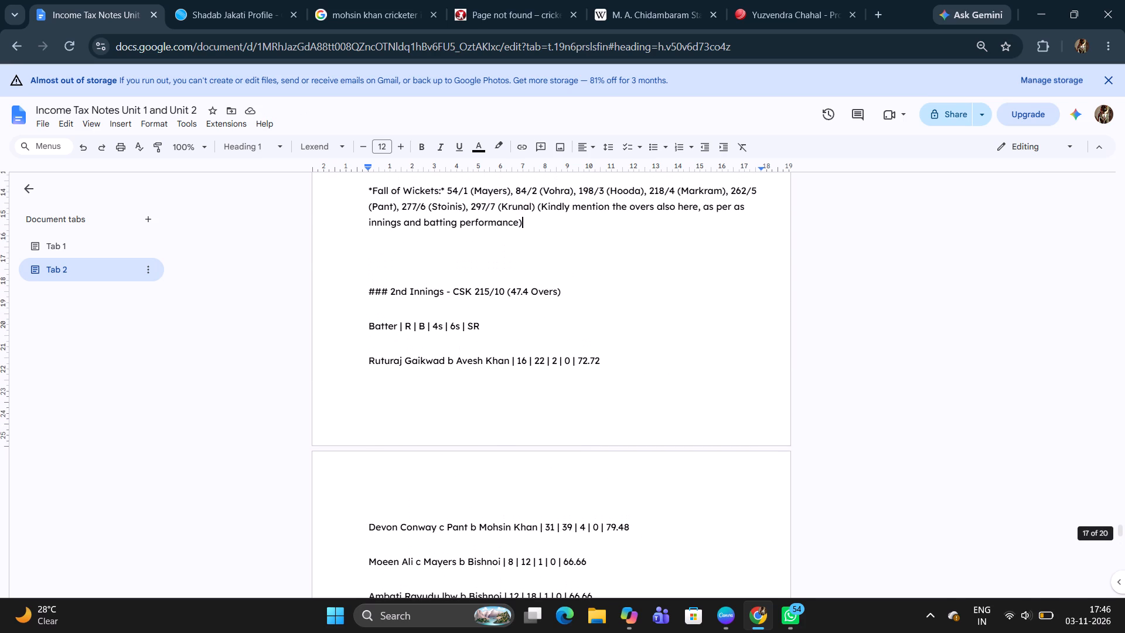
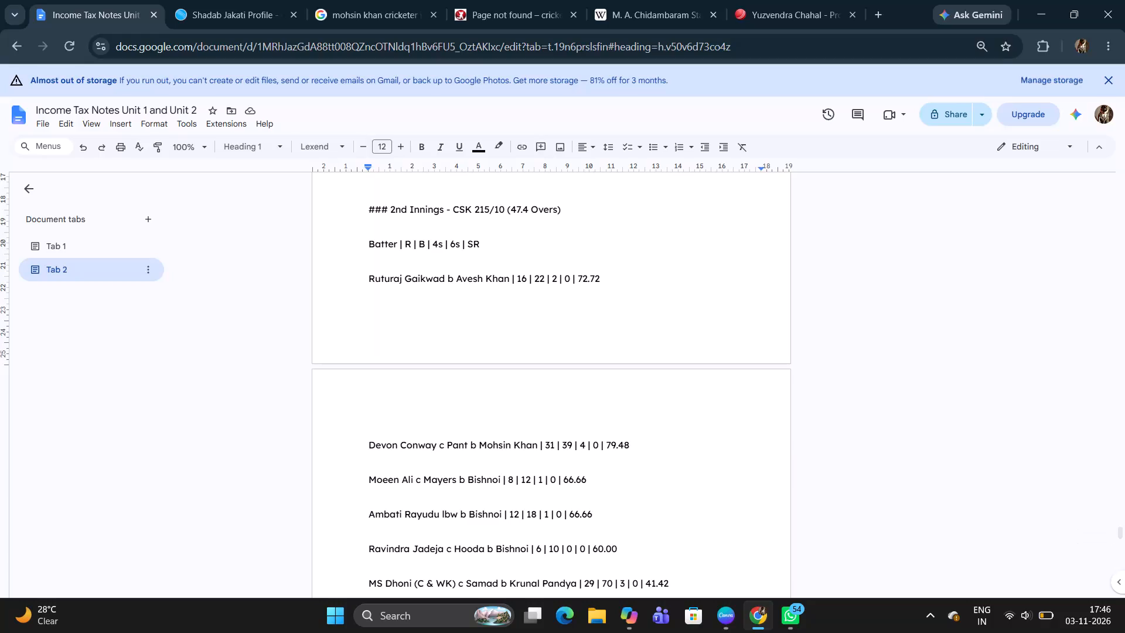
Review the CSK second-innings batting lines from Ruturaj Gaikwad to Shadab Jakati against the extras, total and checks note.
scroll(545, 540, down, 1)
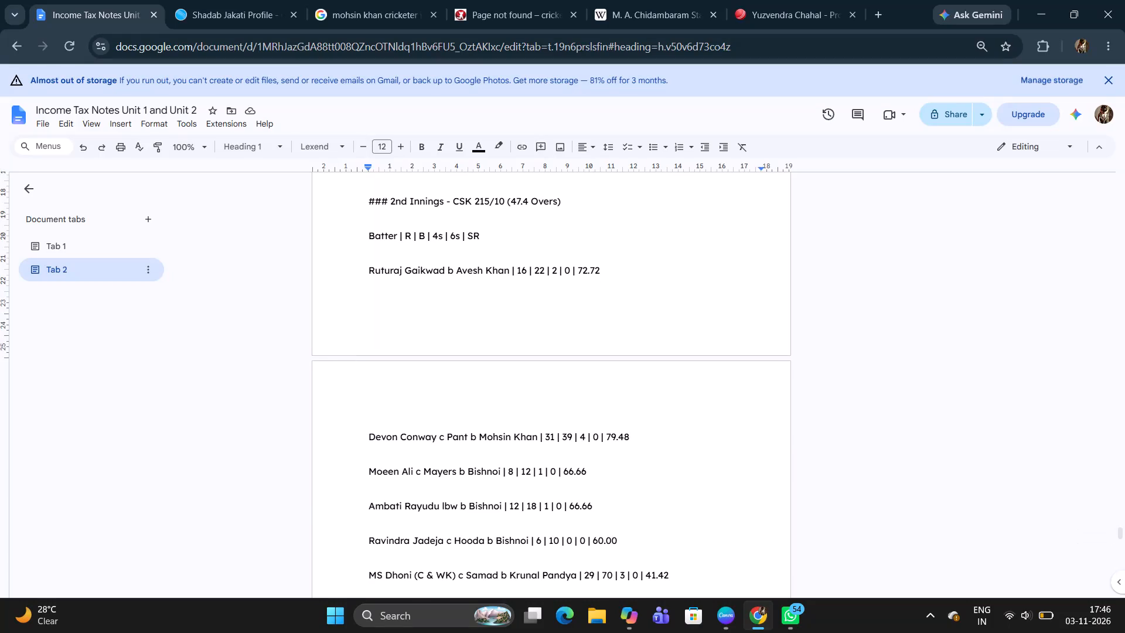
scroll(545, 540, down, 1)
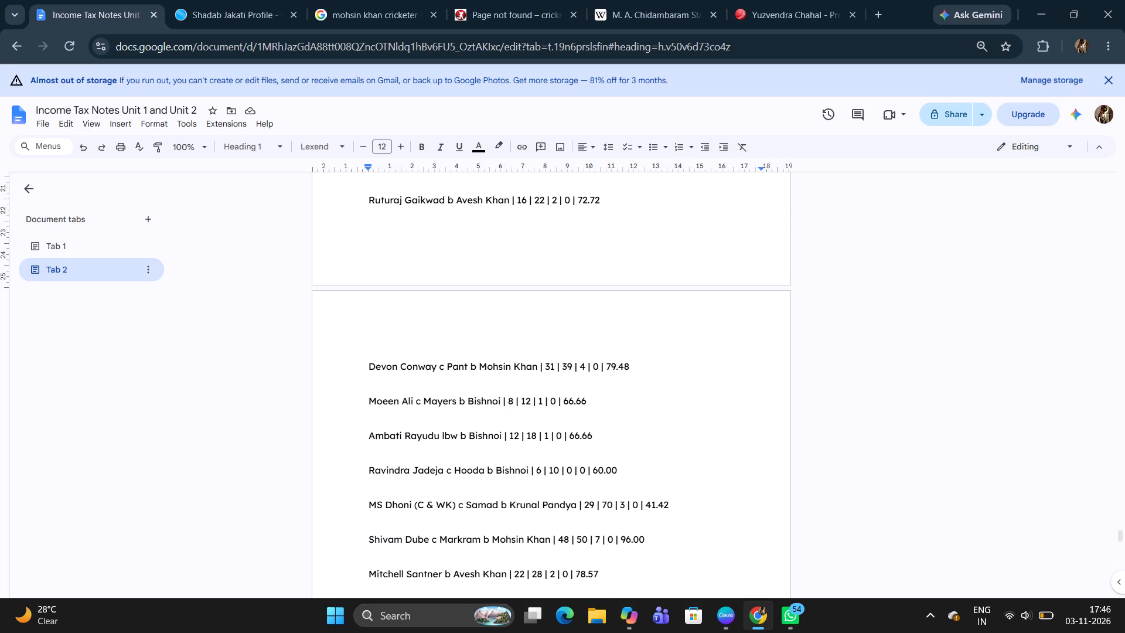
scroll(545, 540, down, 1)
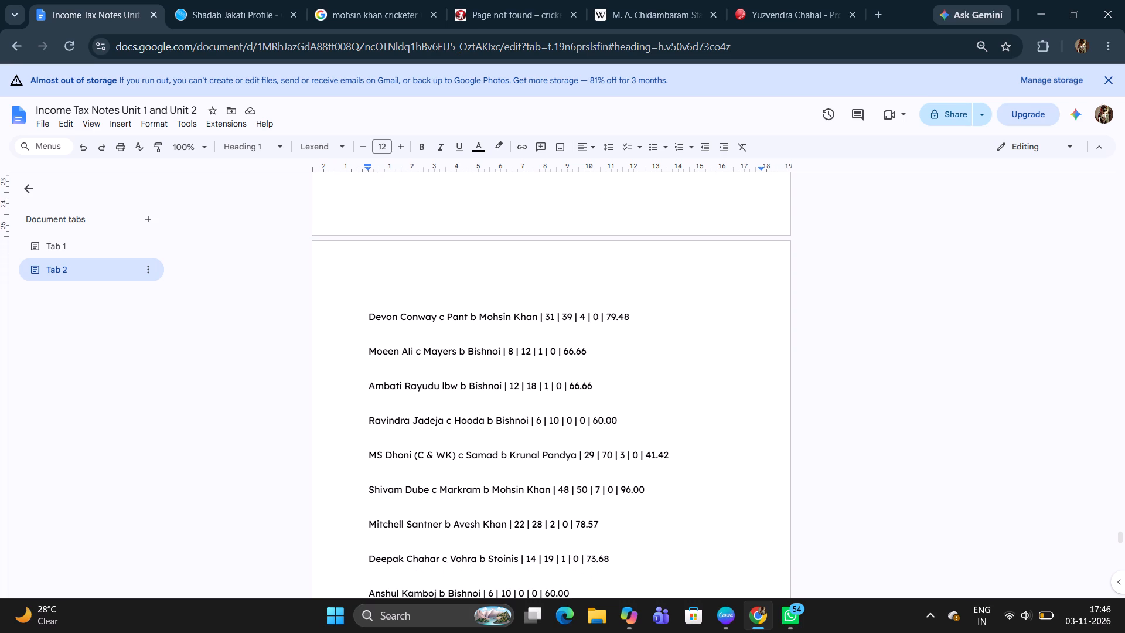
scroll(545, 540, down, 3)
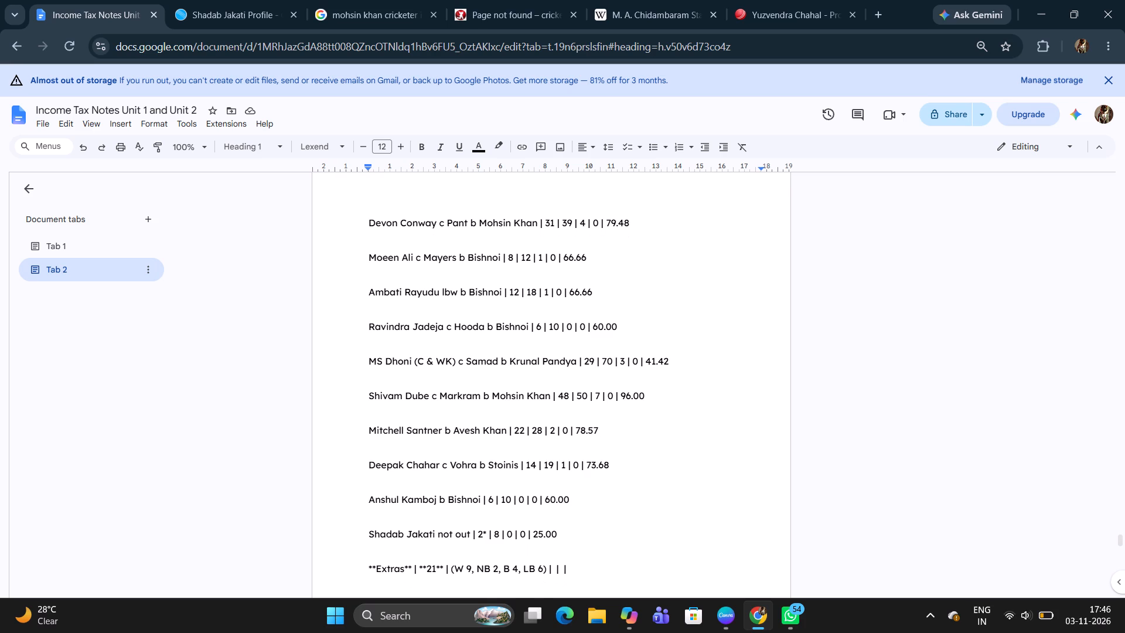
scroll(545, 540, down, 1)
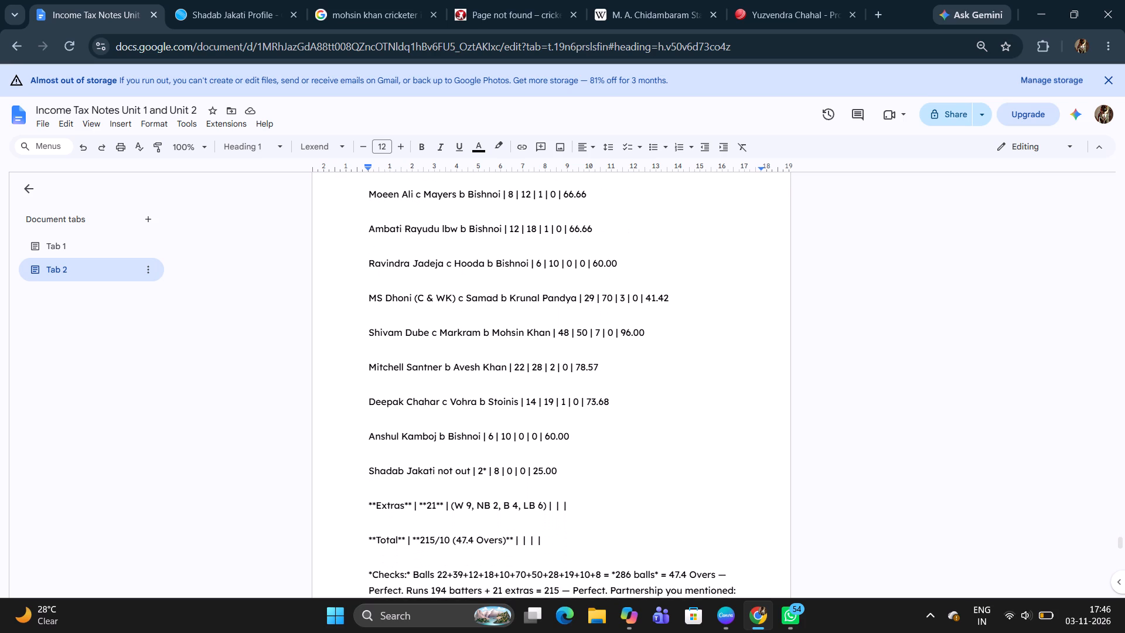
scroll(545, 540, up, 1)
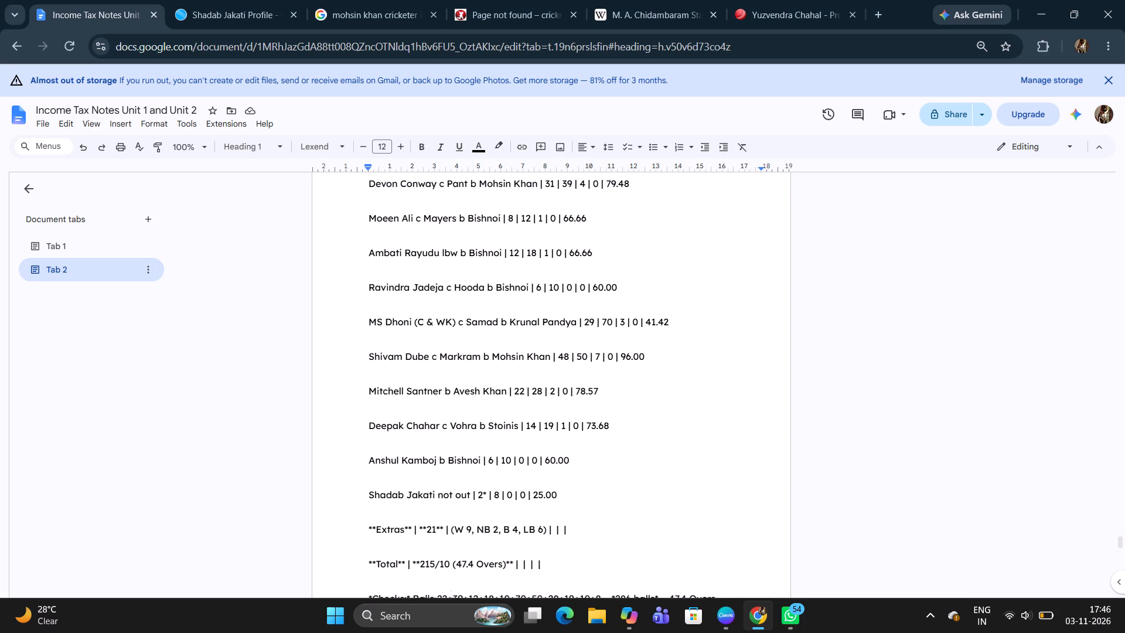
scroll(545, 540, up, 1)
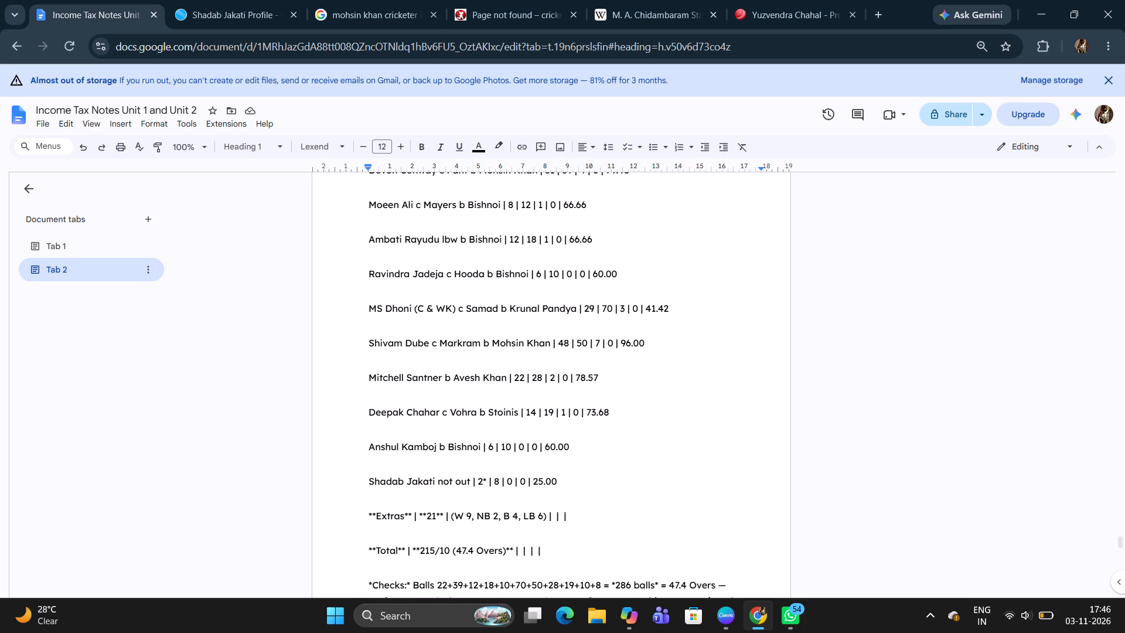
scroll(545, 540, up, 1)
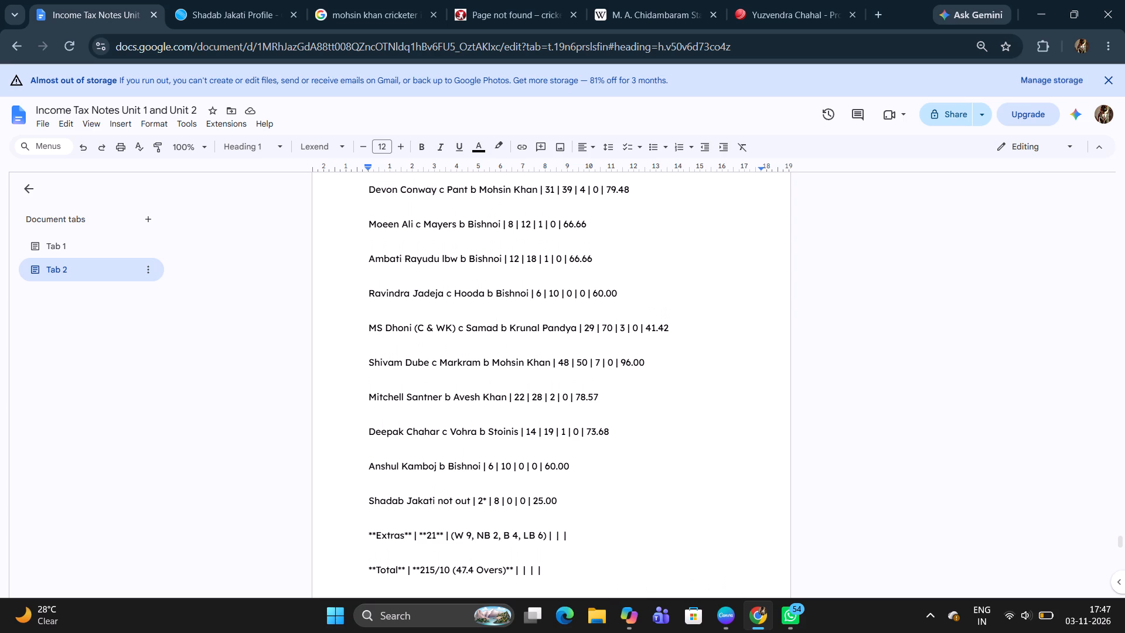
scroll(545, 540, up, 1)
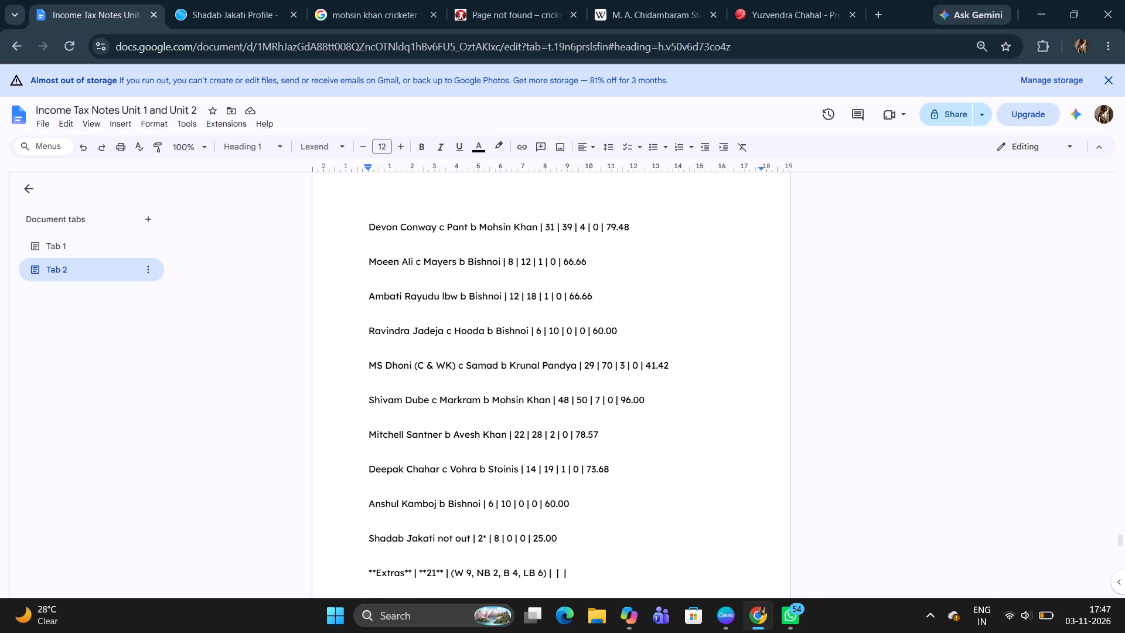
scroll(545, 540, up, 1)
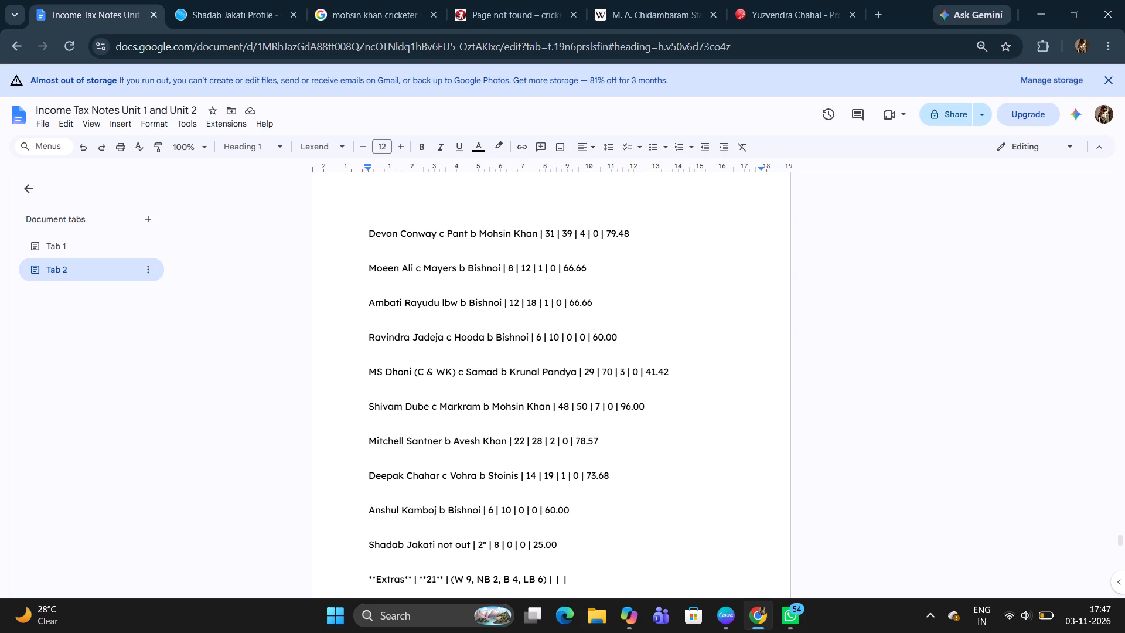
scroll(545, 540, up, 4)
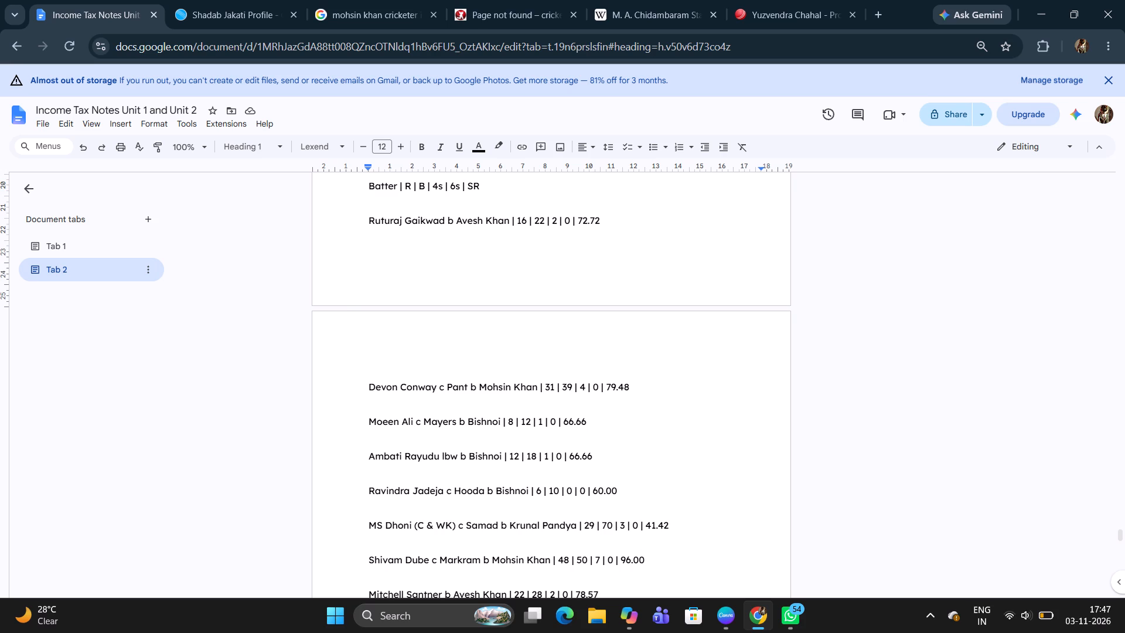
scroll(641, 492, down, 1)
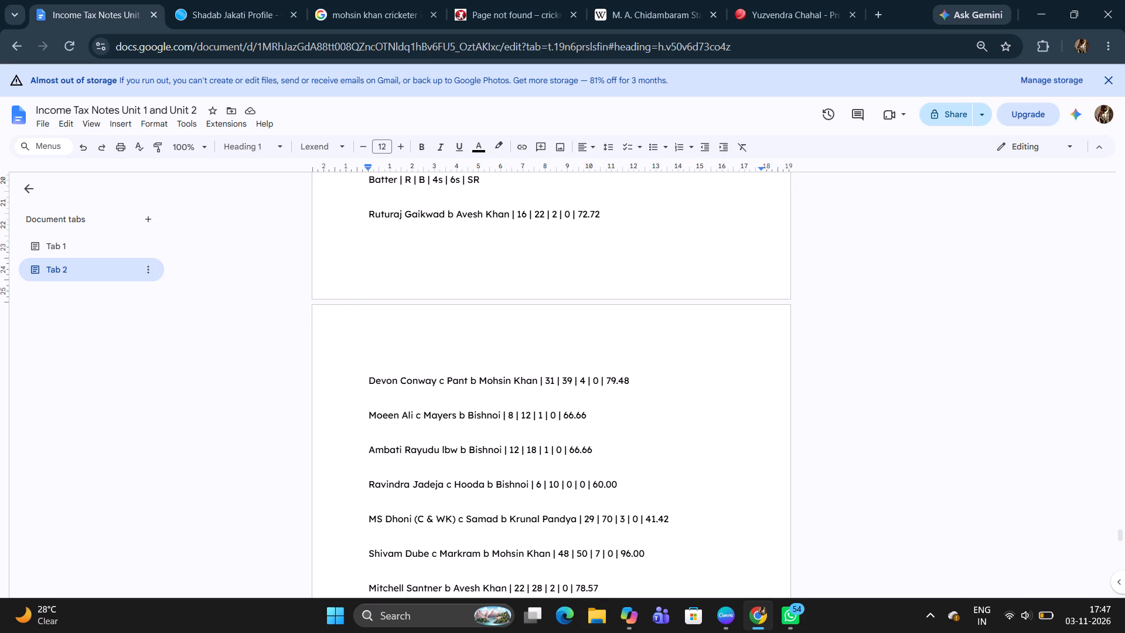
scroll(641, 492, down, 1)
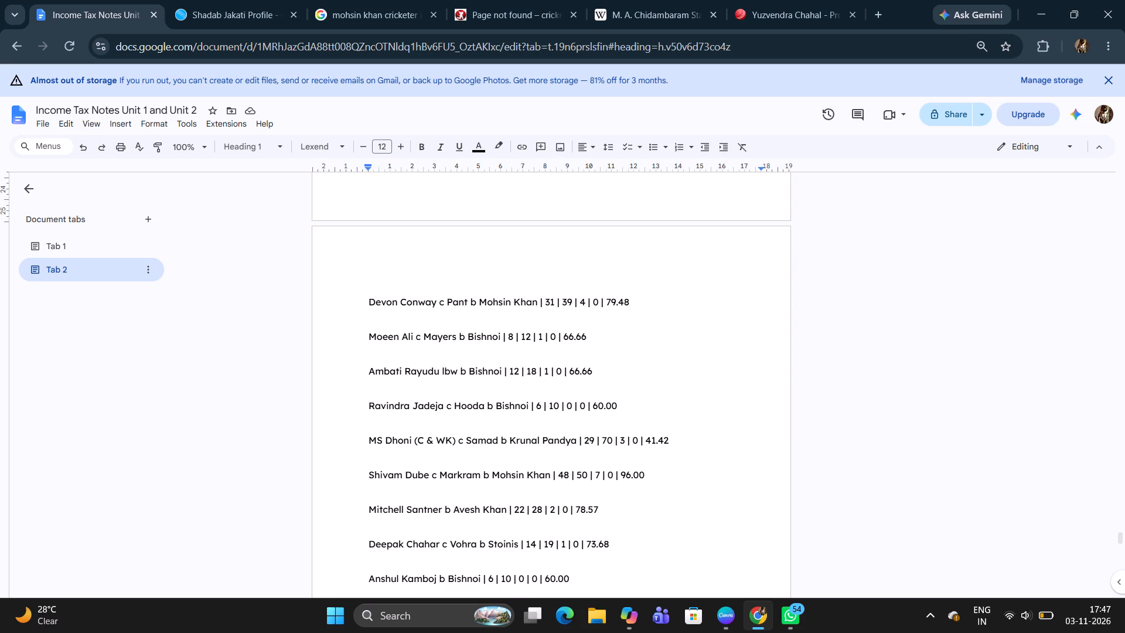
scroll(641, 492, down, 2)
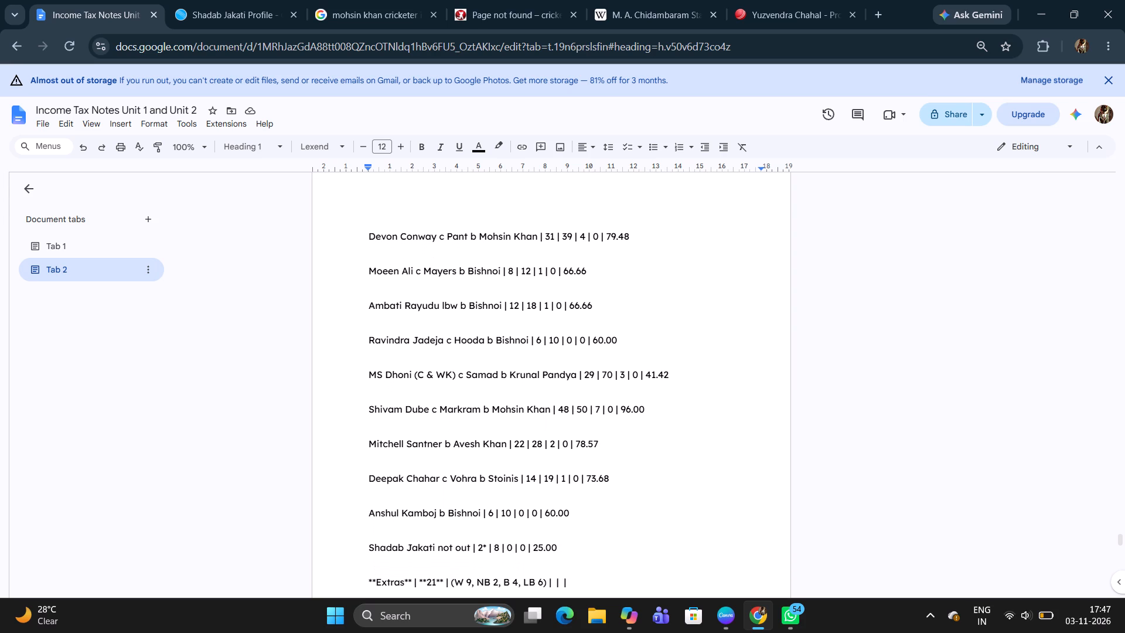
scroll(641, 492, down, 1)
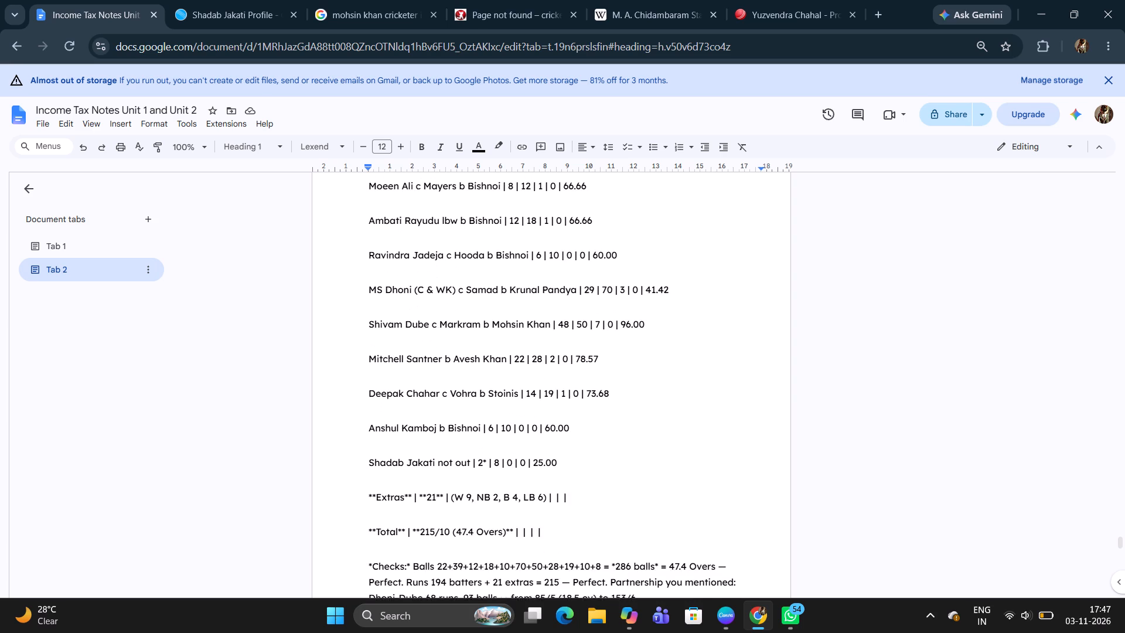
scroll(641, 492, down, 1)
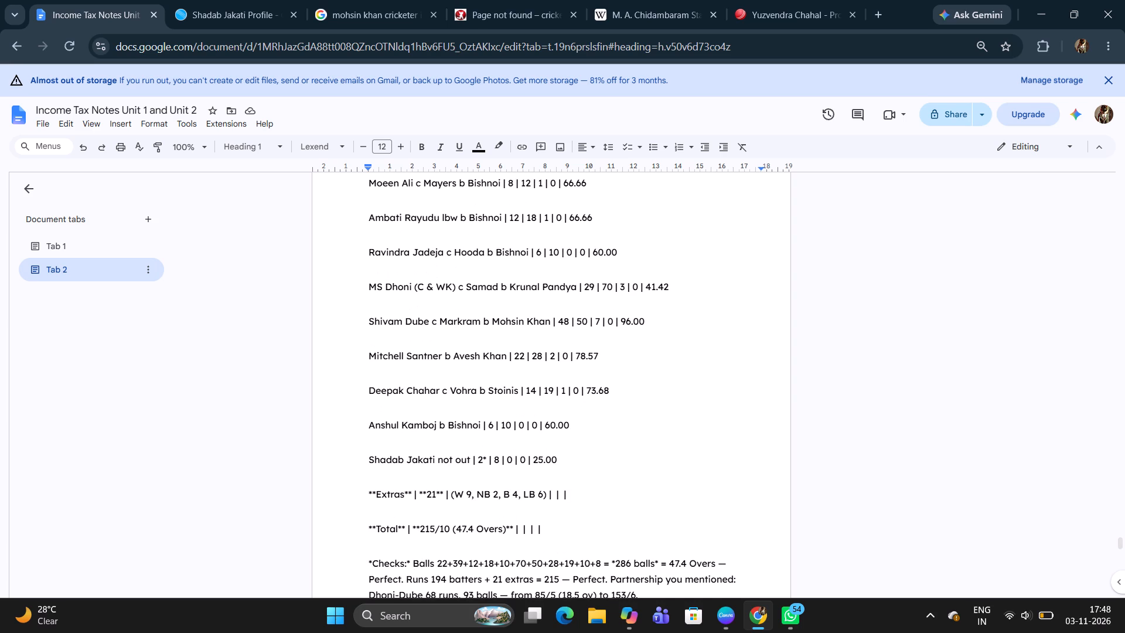
Change Anshul Kamboj's CSK batting line to 11 balls faced and a strike rate of 54.54.
click(509, 423)
key(BackSpace)
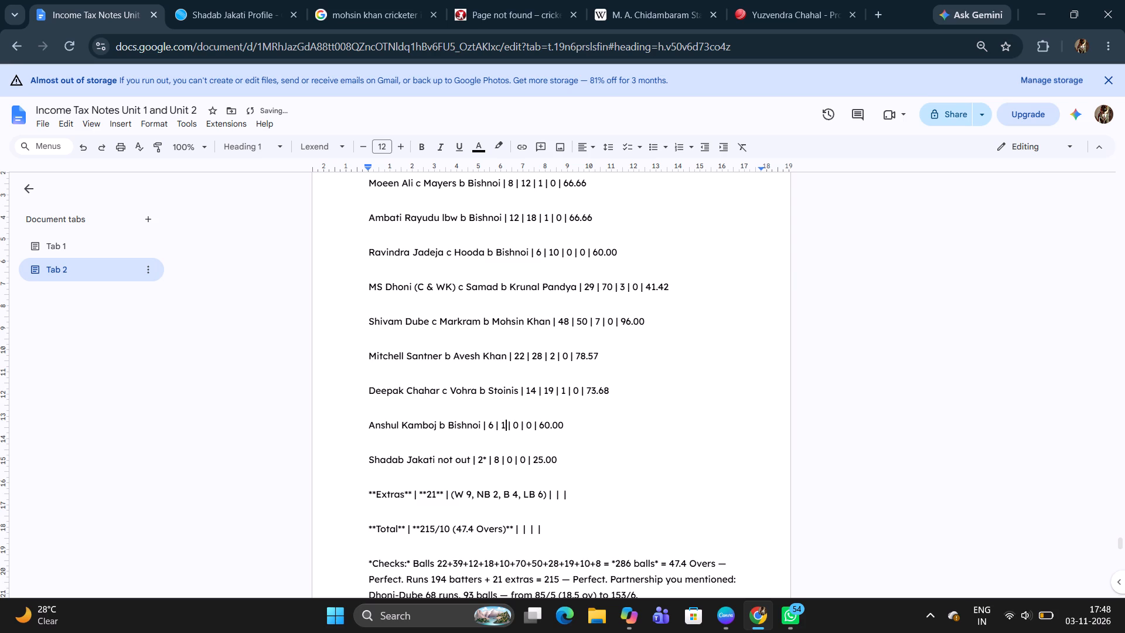
key(1)
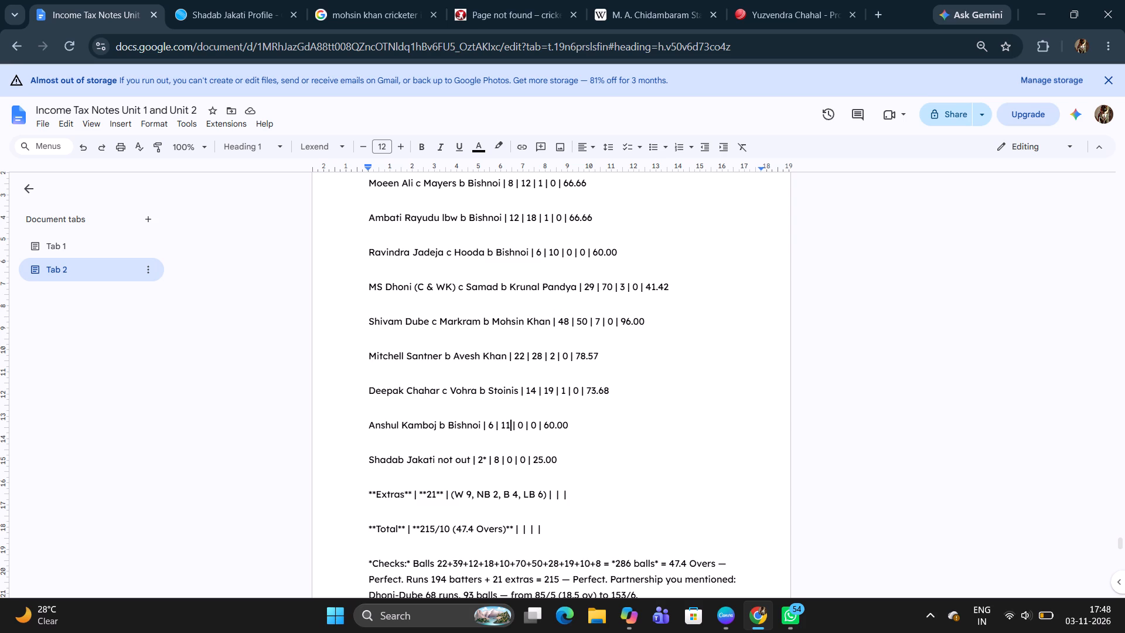
click(573, 426)
key(BackSpace)
key(BackSpace)
key(BackSpace)
key(BackSpace)
key(BackSpace)
text(54)
text(.54)
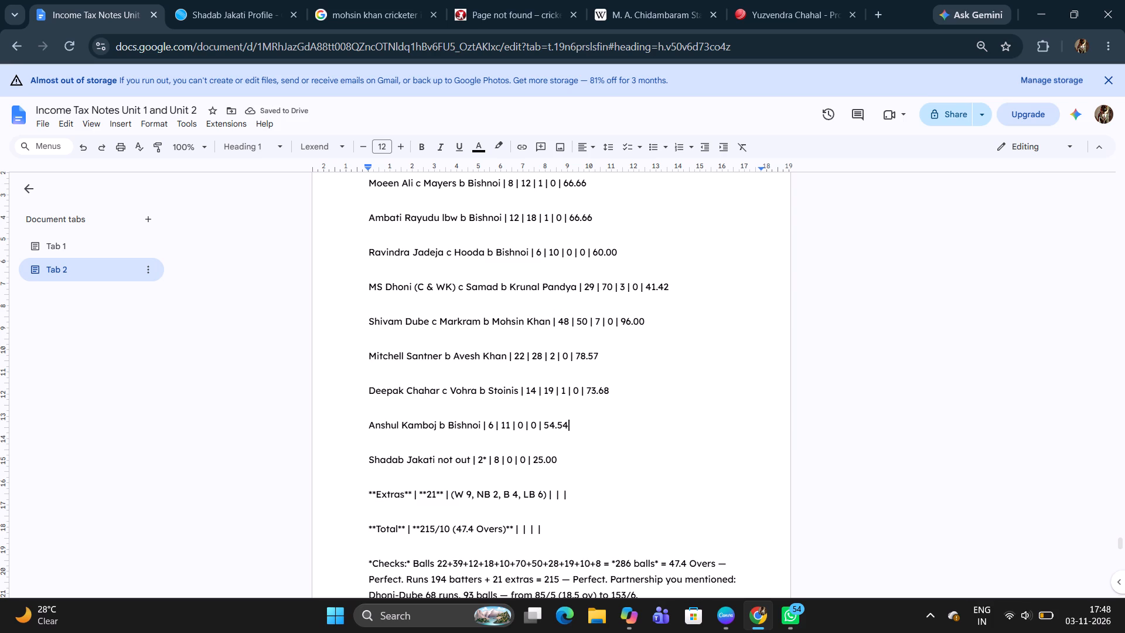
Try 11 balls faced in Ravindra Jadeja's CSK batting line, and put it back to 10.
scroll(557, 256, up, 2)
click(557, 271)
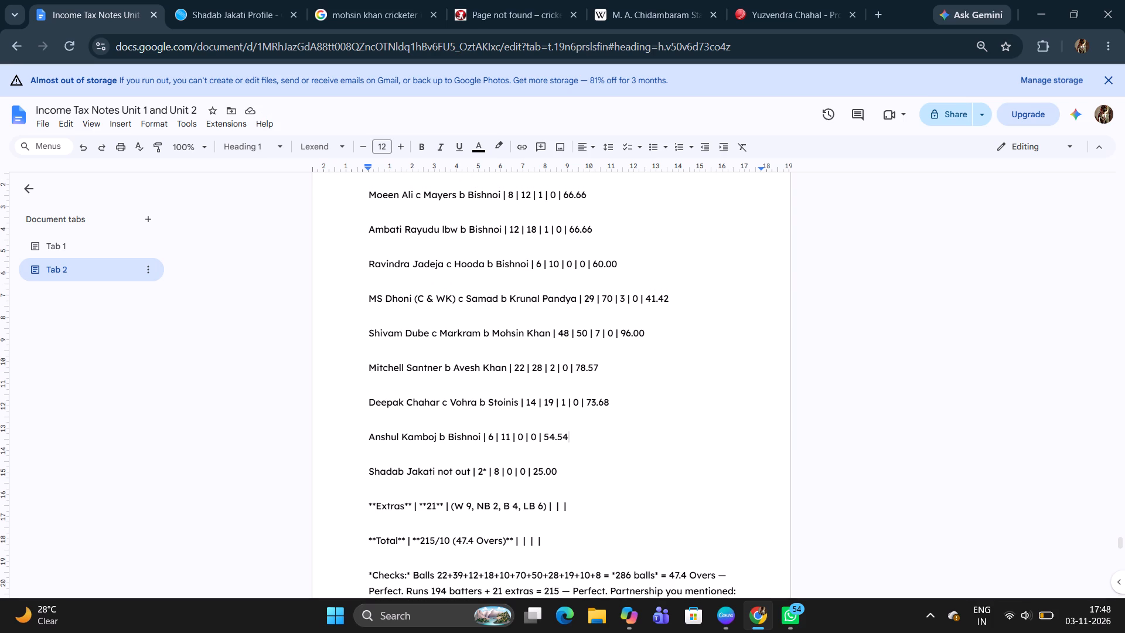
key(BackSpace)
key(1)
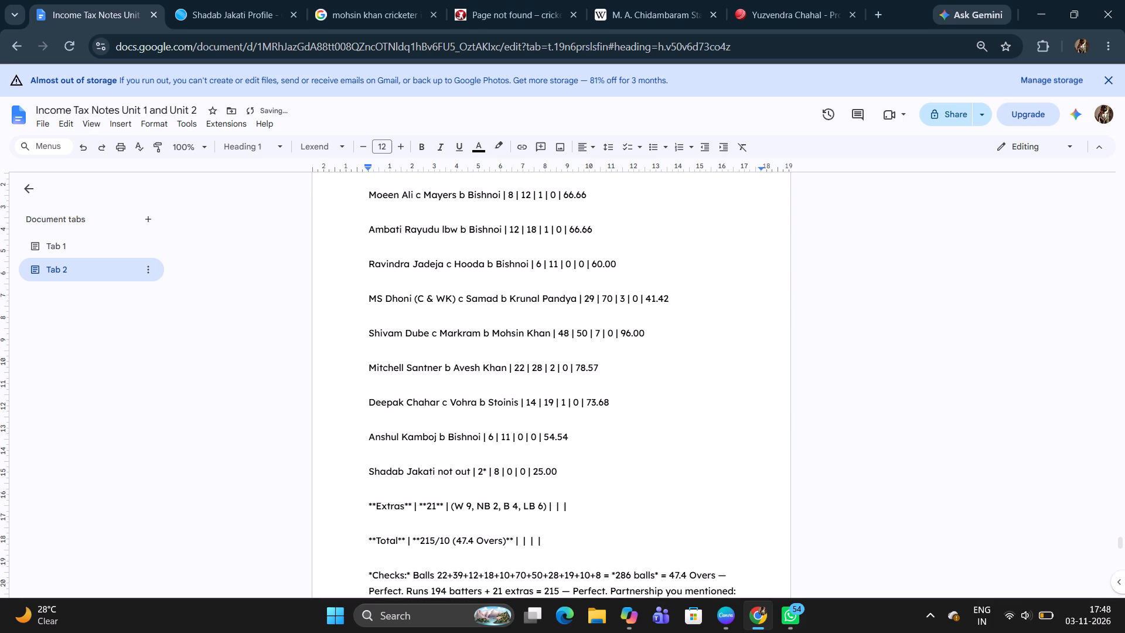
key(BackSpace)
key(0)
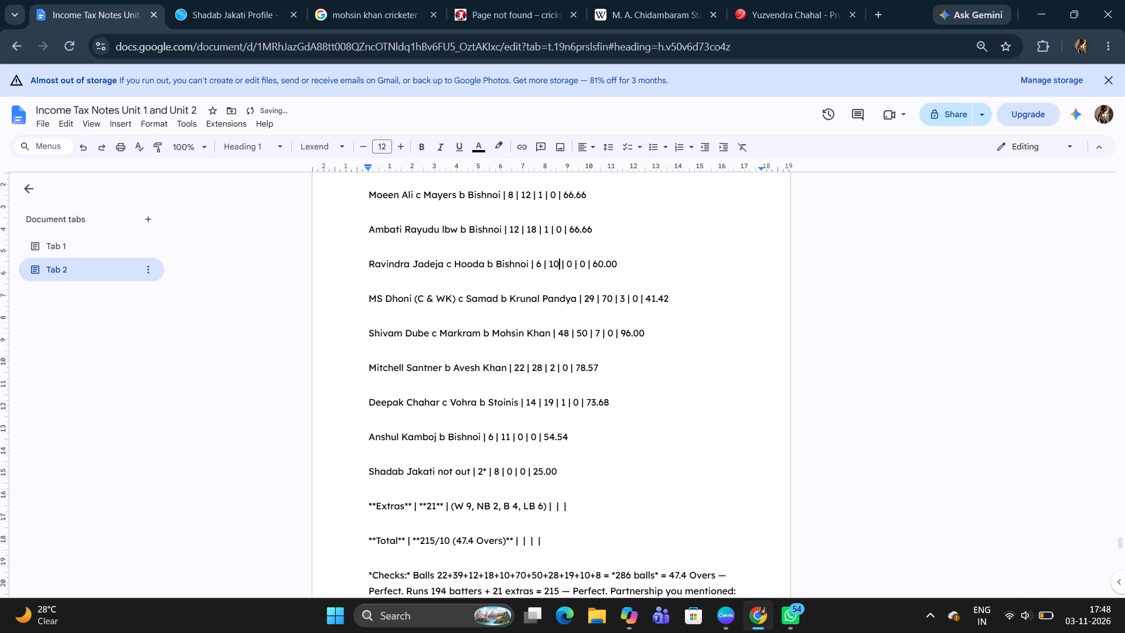
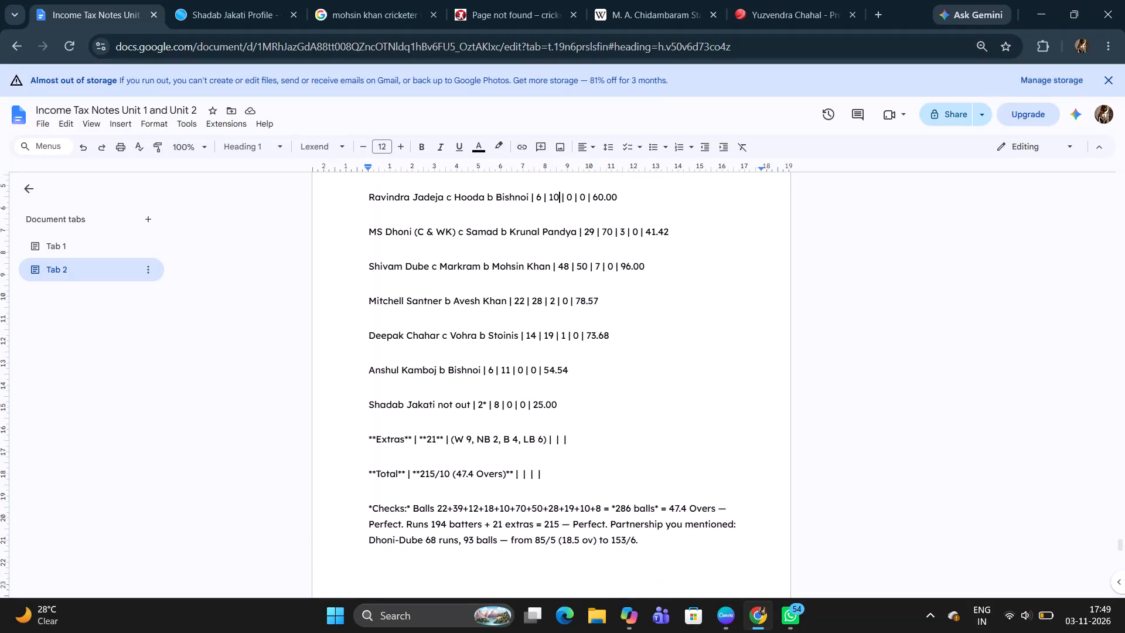
Review the CSK innings checks, the LSG bowling figures and the match result at the end of the scorecard.
scroll(587, 394, down, 1)
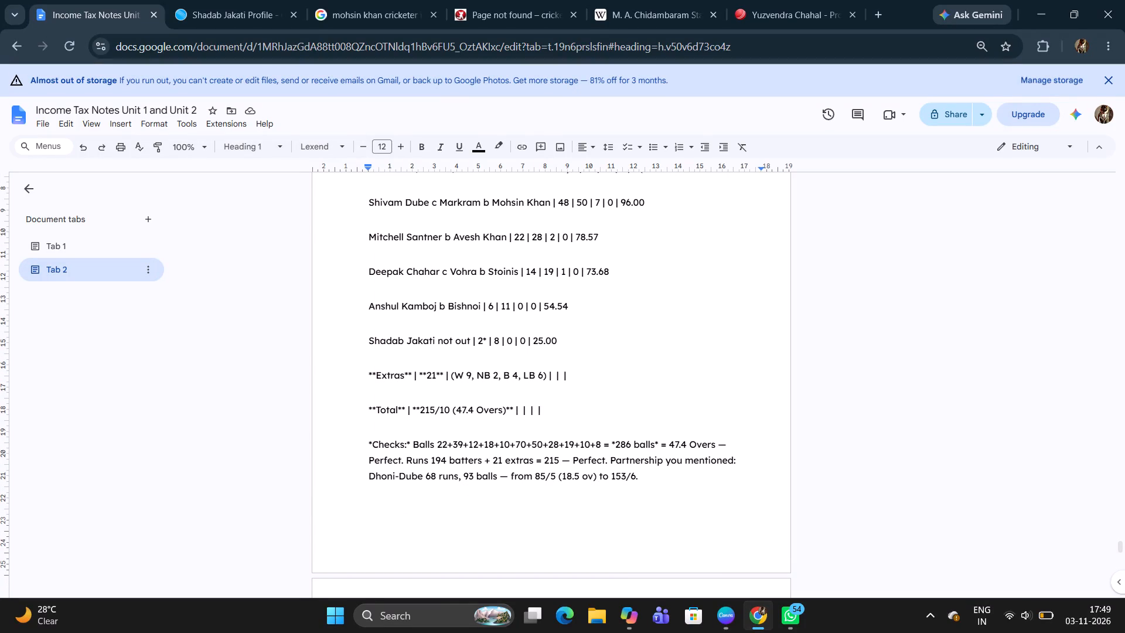
scroll(587, 394, down, 1)
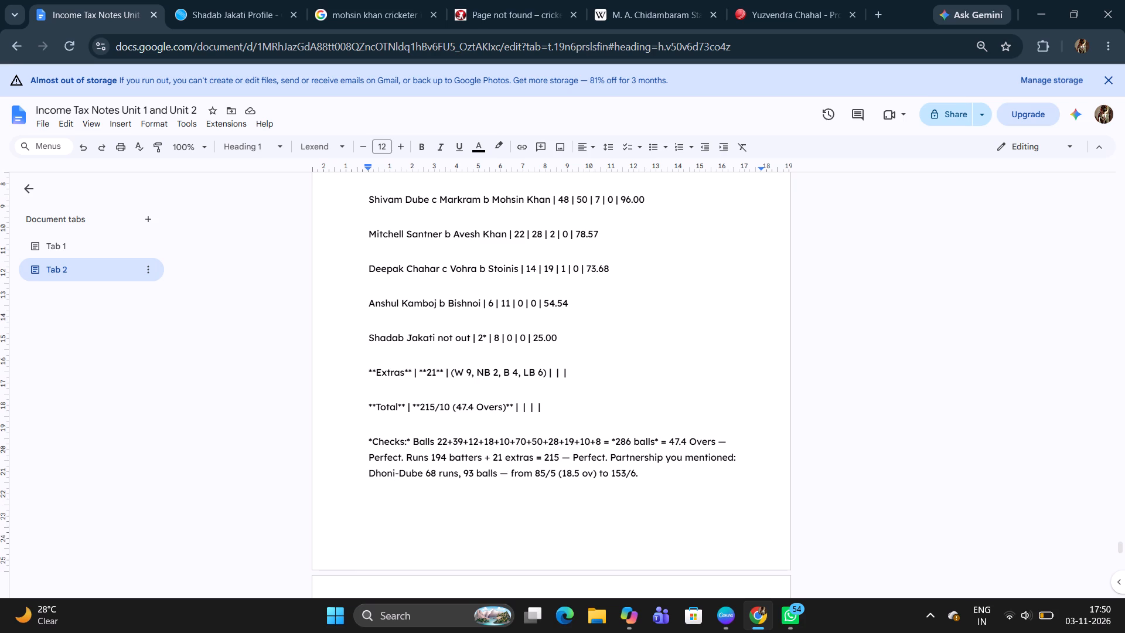
scroll(496, 513, down, 1)
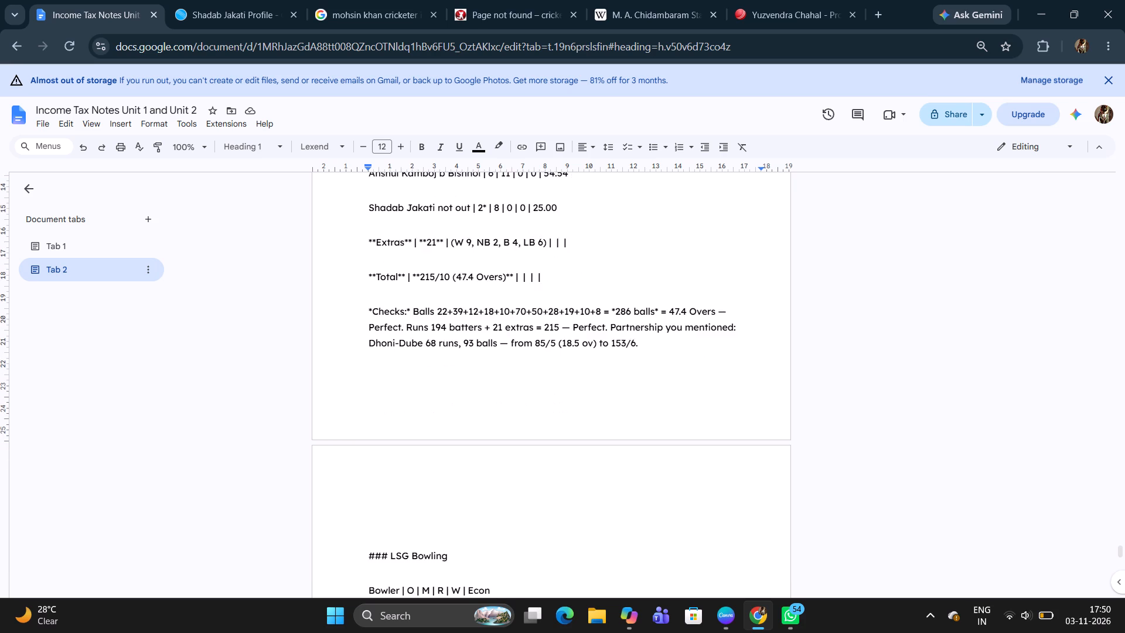
scroll(496, 513, down, 4)
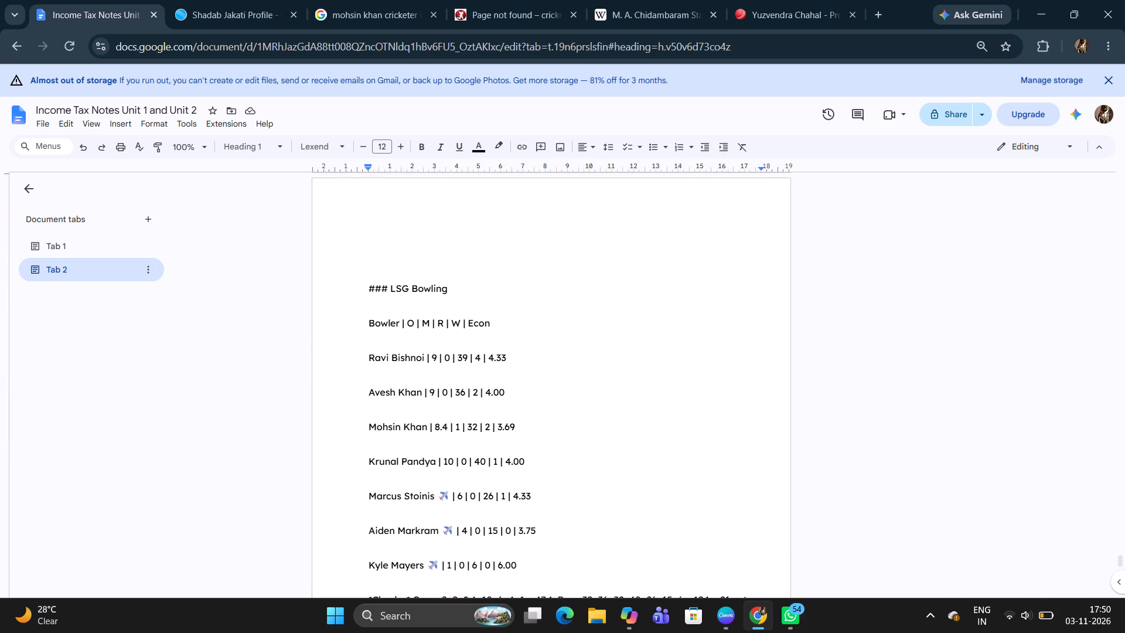
scroll(496, 513, down, 3)
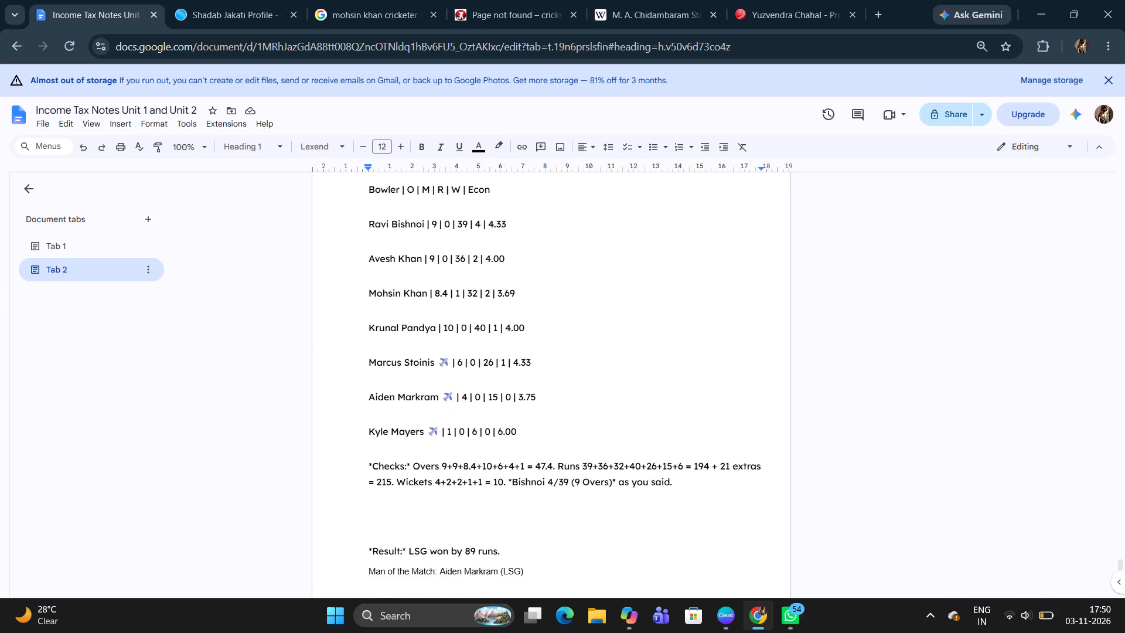
Add the note "(Dhoni came to bat when score was 71-4)" at the end of MS Dhoni's CSK batting line.
scroll(496, 513, up, 5)
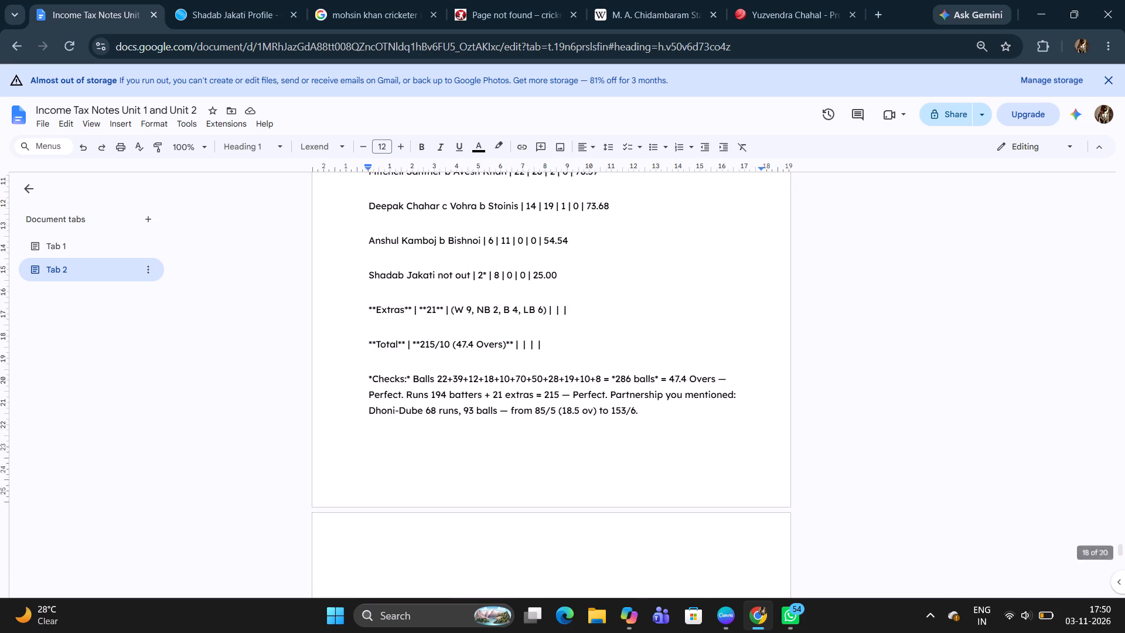
scroll(496, 513, up, 3)
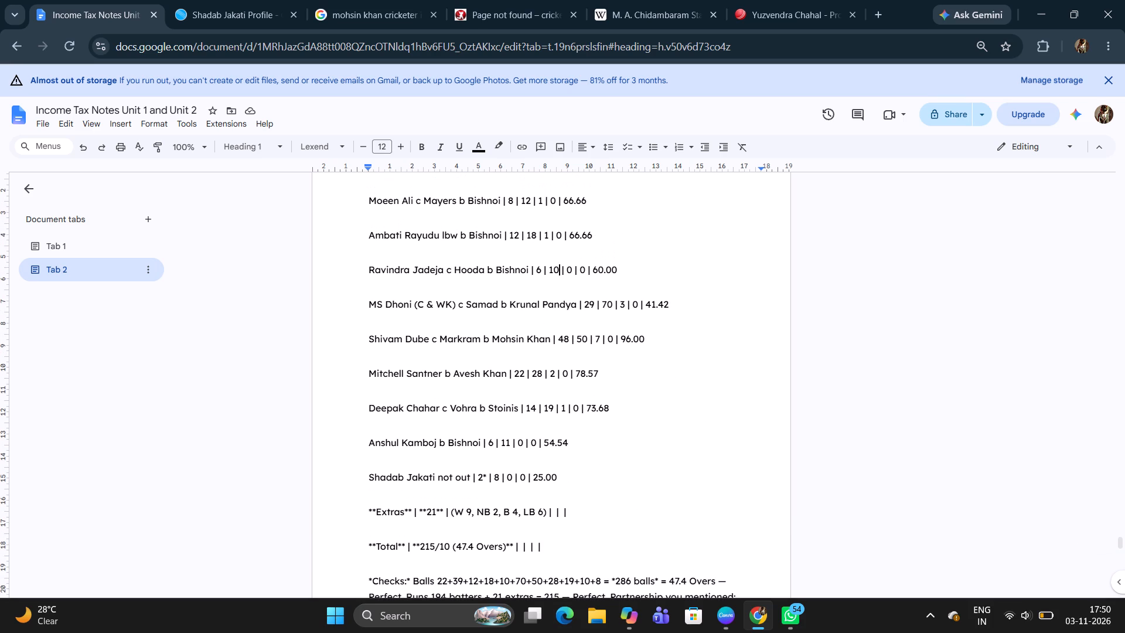
click(685, 304)
key(space)
text(()
key(d)
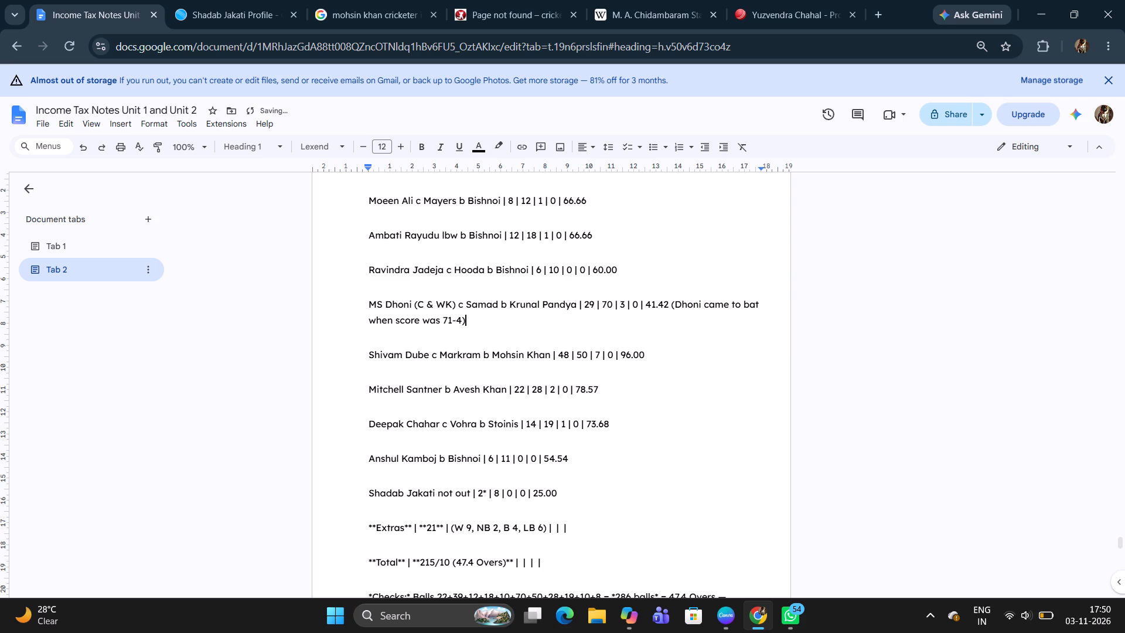
Start a note on a new line under Devon Conway's batting line: "(Conway and Ruturaj gave team good start of about 43".
scroll(650, 267, up, 1)
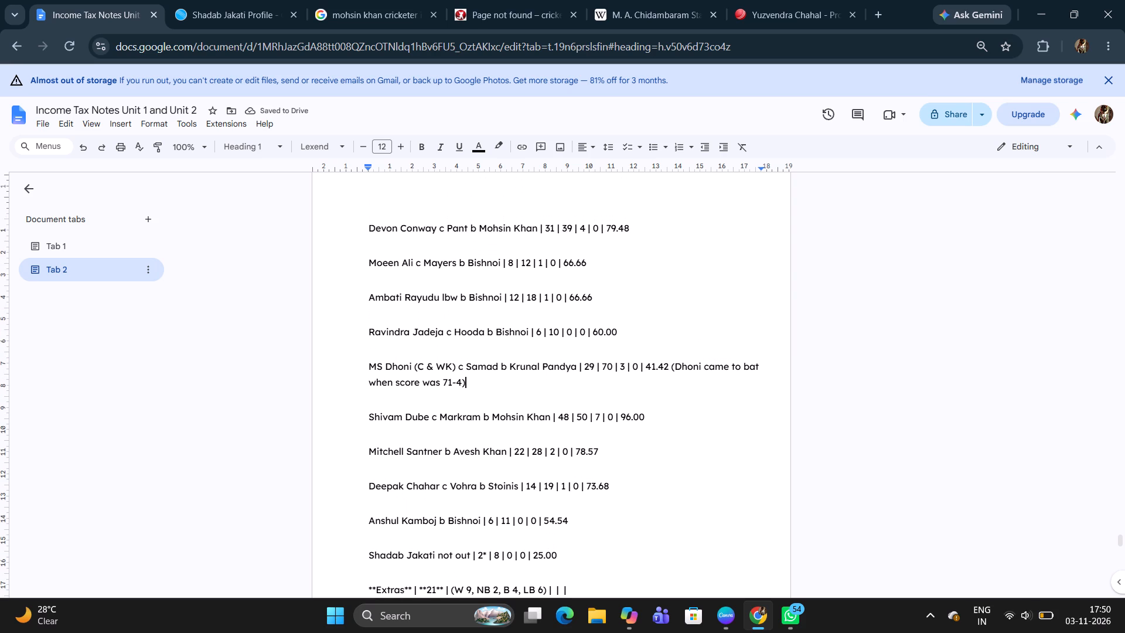
scroll(618, 278, up, 1)
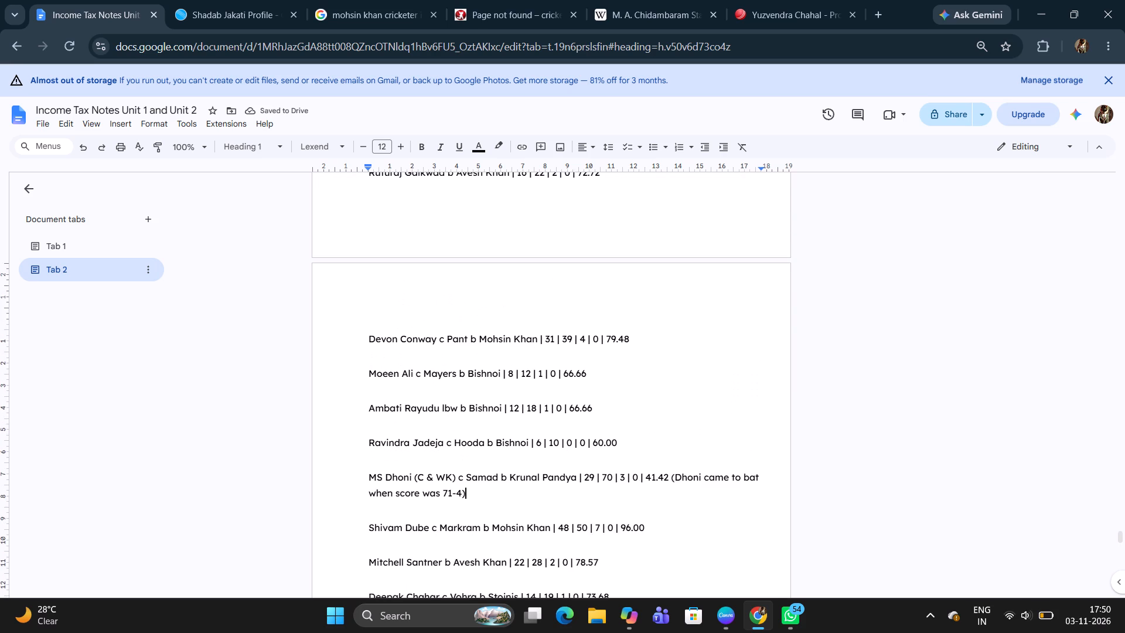
scroll(618, 278, up, 1)
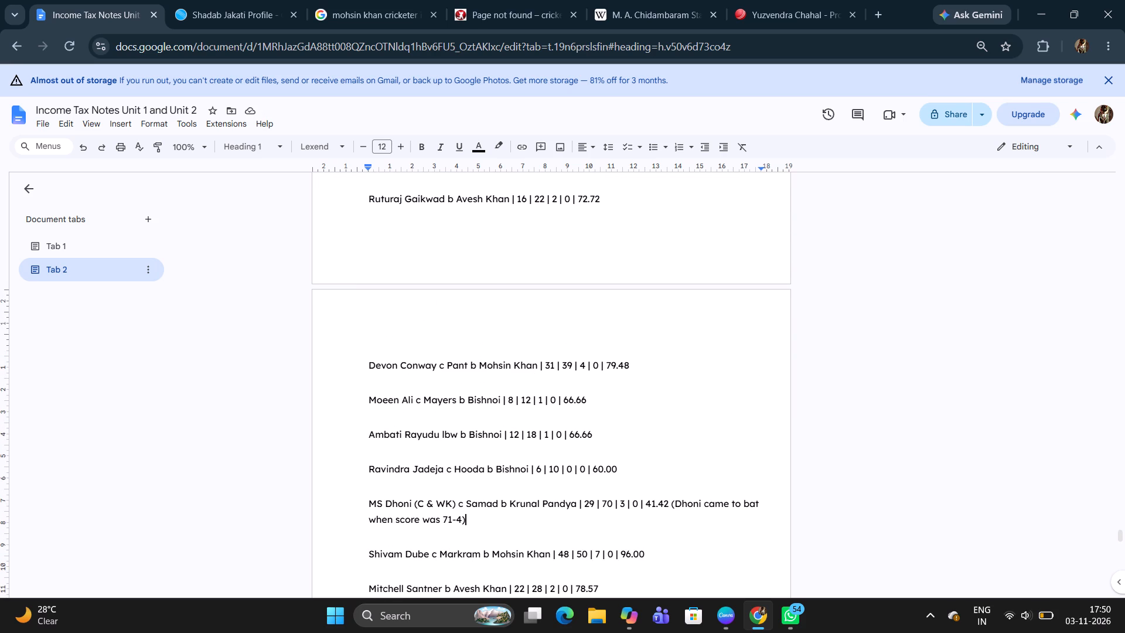
click(636, 366)
key(Return)
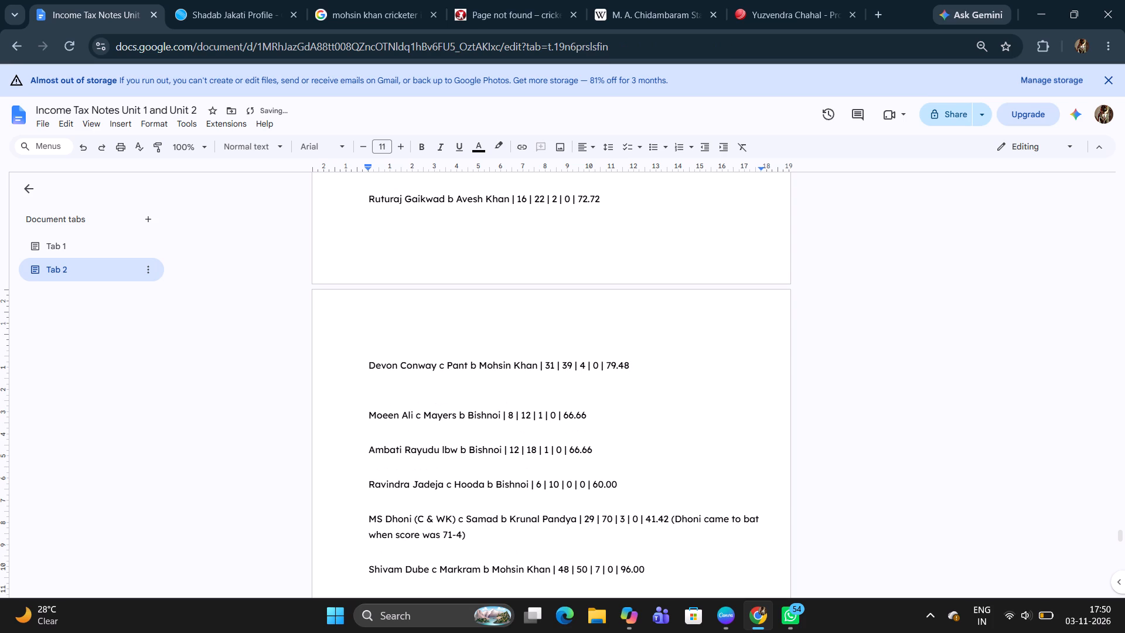
key(shift+parenleft)
text(utu)
text(raj gave)
key(space)
text(team good start)
key(space)
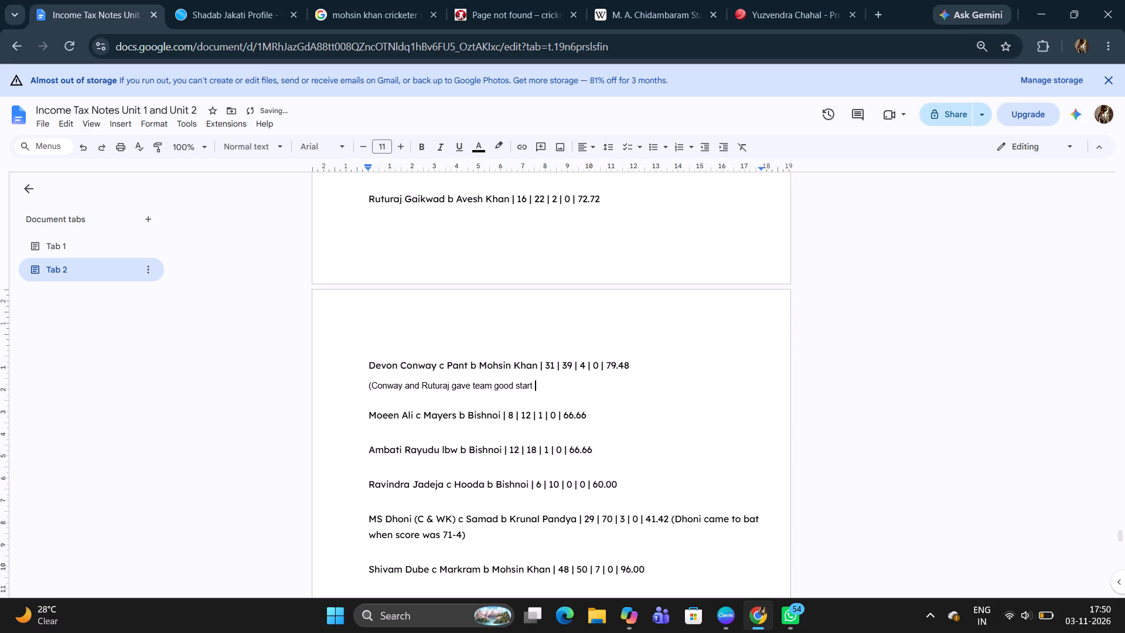
text(of about)
key(space)
text(43)
key(space)
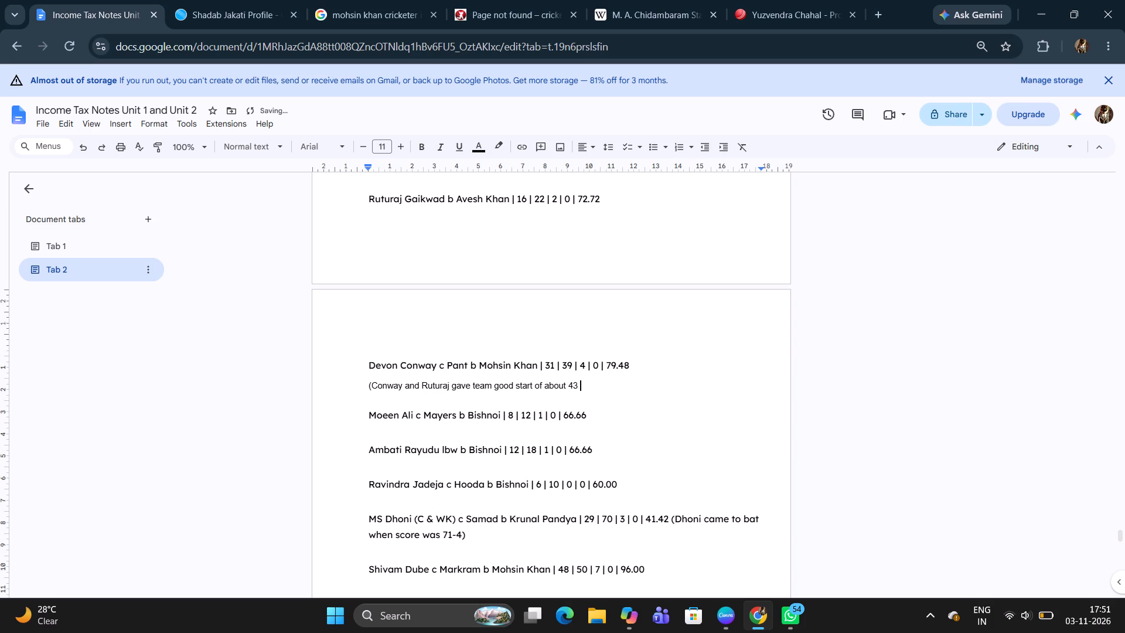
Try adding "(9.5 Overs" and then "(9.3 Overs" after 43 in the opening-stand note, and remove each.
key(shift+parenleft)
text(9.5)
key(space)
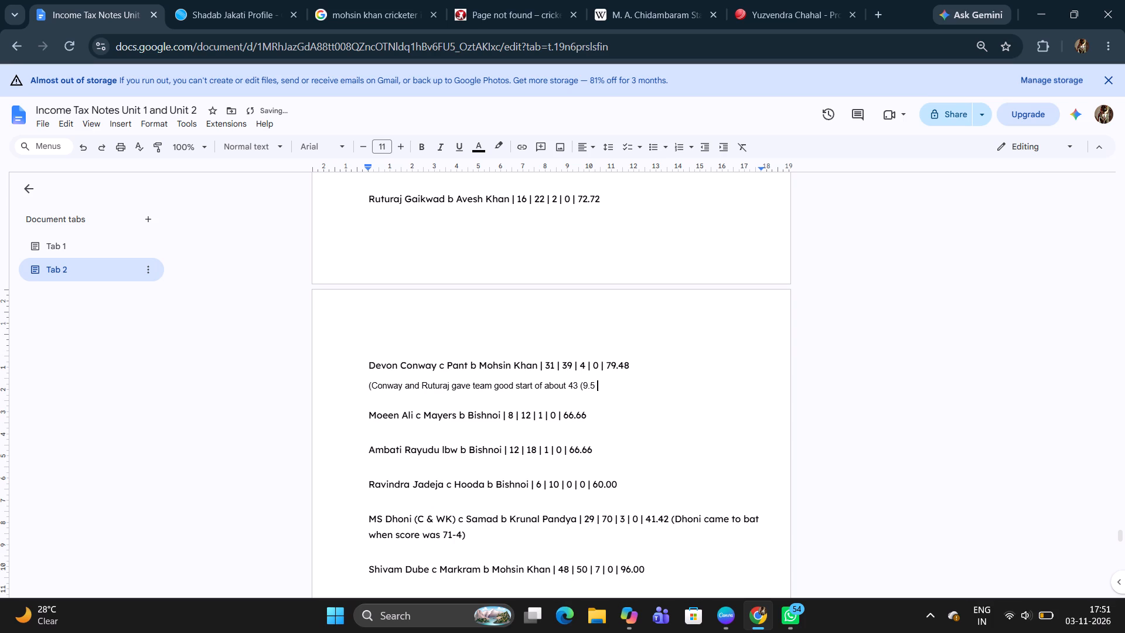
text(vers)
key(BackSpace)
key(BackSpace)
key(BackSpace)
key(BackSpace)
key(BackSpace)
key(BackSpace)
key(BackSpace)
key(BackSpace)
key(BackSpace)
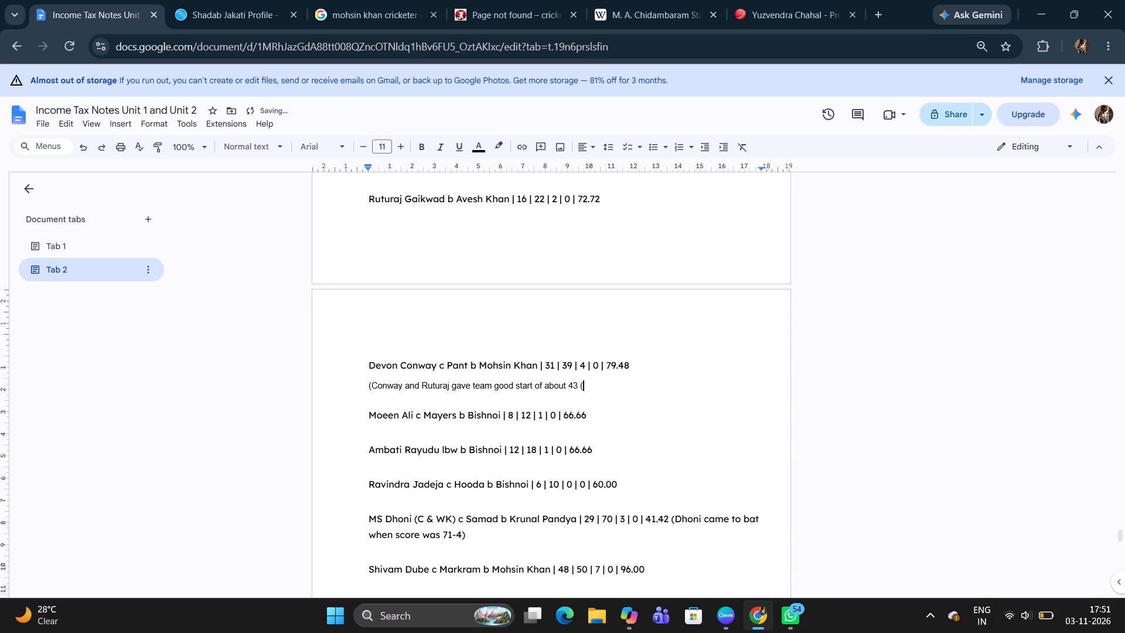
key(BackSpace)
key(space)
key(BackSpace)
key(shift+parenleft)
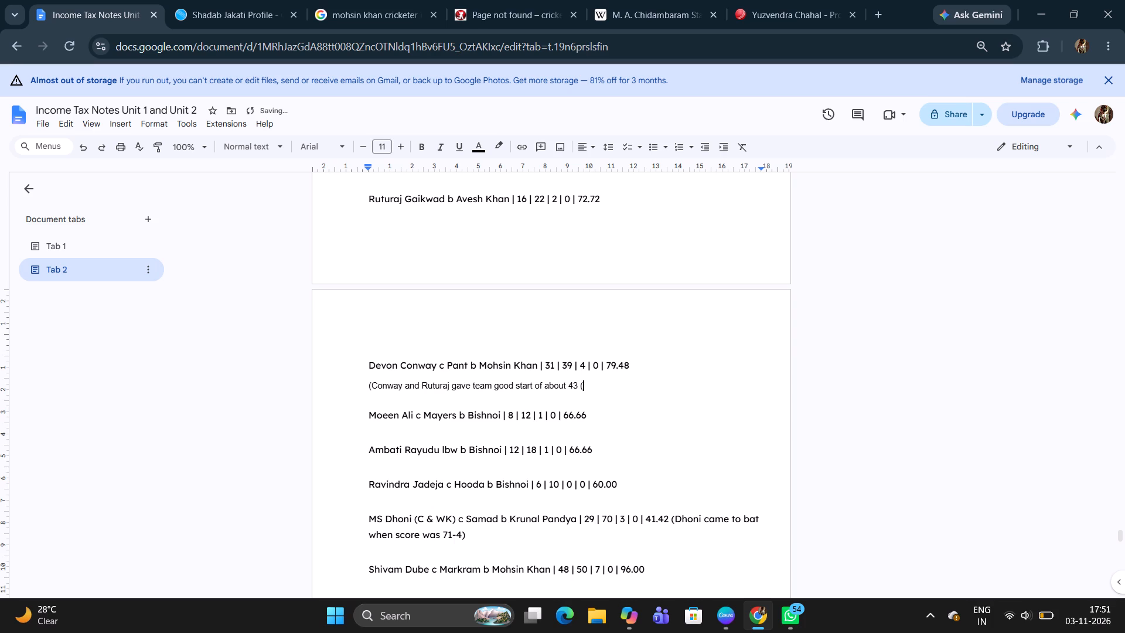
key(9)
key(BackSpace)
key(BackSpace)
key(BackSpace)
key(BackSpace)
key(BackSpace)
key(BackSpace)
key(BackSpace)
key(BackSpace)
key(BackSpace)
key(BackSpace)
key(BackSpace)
Complete the opening-stand sentence in the Conway note with "off 57 balls.".
text(off)
key(space)
text(57)
key(space)
text(balls)
text(.)
Continue the note under Devon Conway's batting line with "Ruturaj fell to Avesh Khan (1-43 (".
key(space)
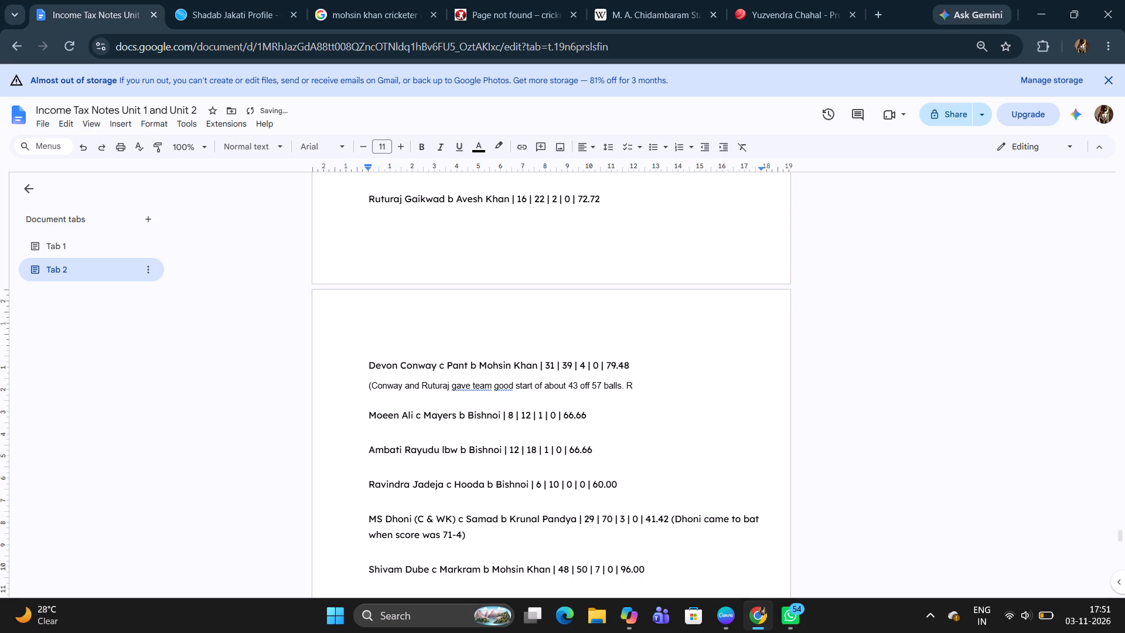
text(ut)
text(ura)
key(BackSpace)
key(BackSpace)
key(BackSpace)
key(BackSpace)
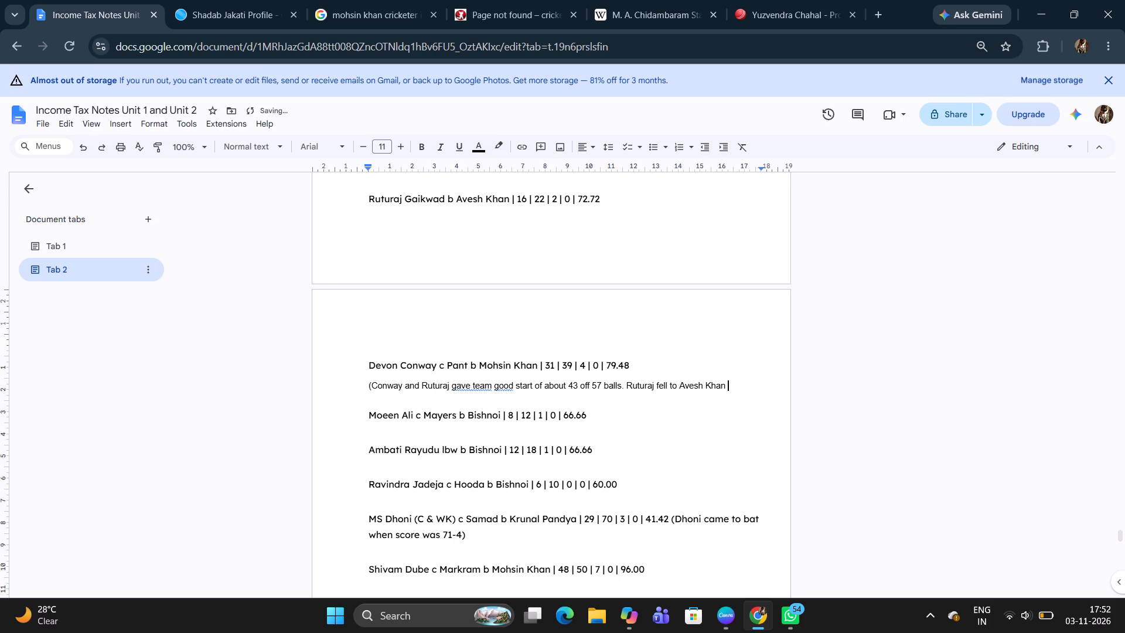
text((1-43 ()
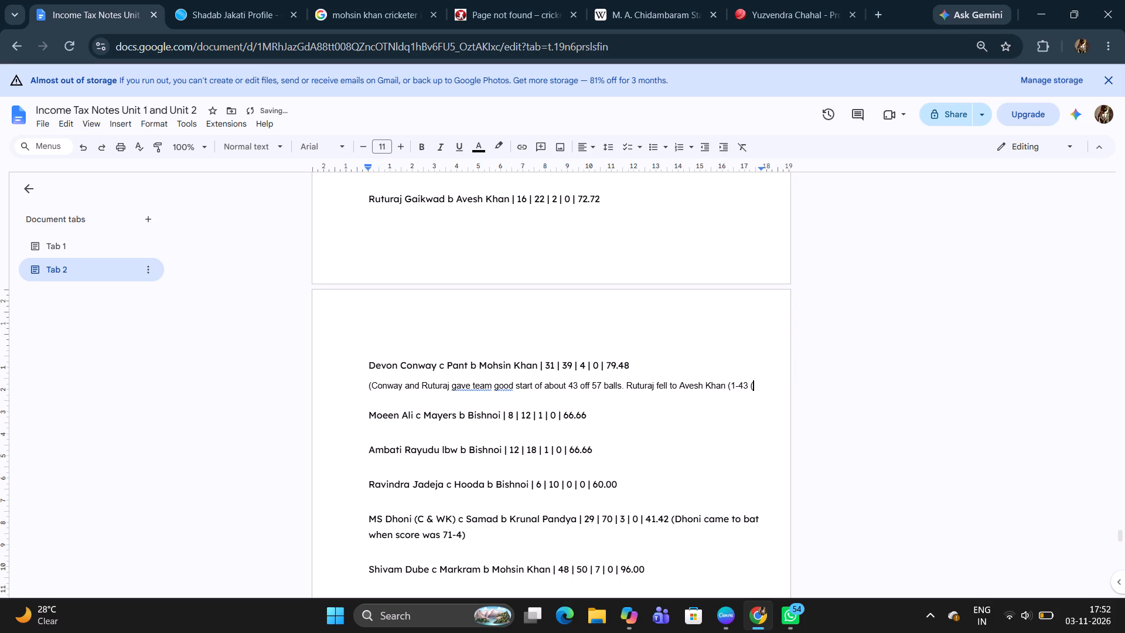
Reword the opening-stand sentence in the Conway note so that "in first 56" replaces "off 57" before "balls".
click(601, 386)
key(BackSpace)
key(BackSpace)
key(BackSpace)
key(BackSpace)
key(BackSpace)
key(BackSpace)
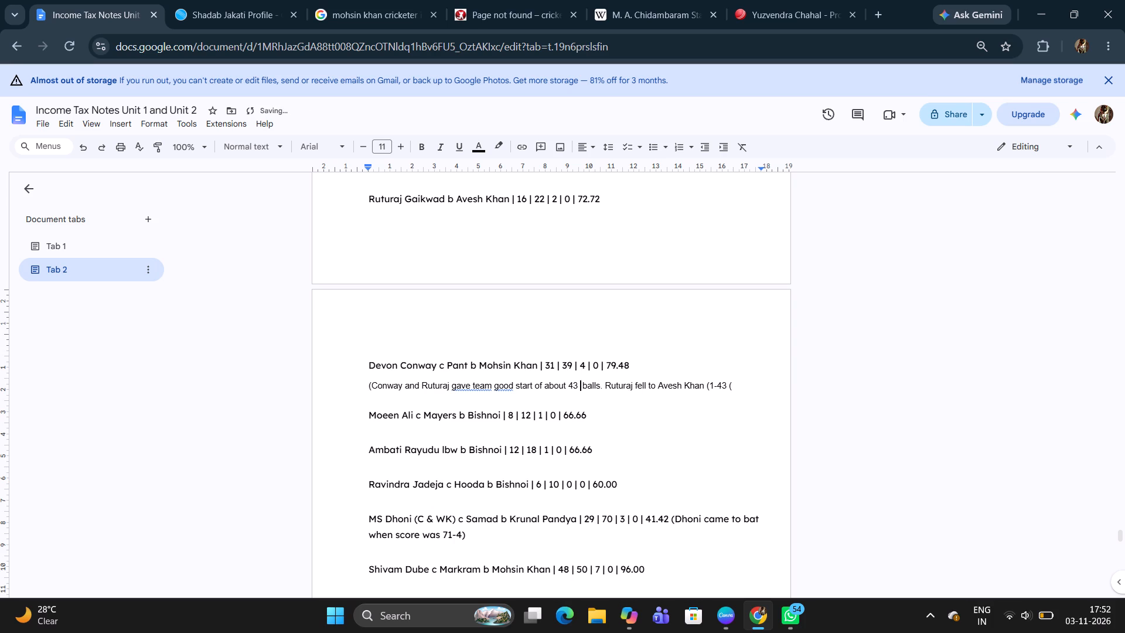
text(in fi)
text(rst 56)
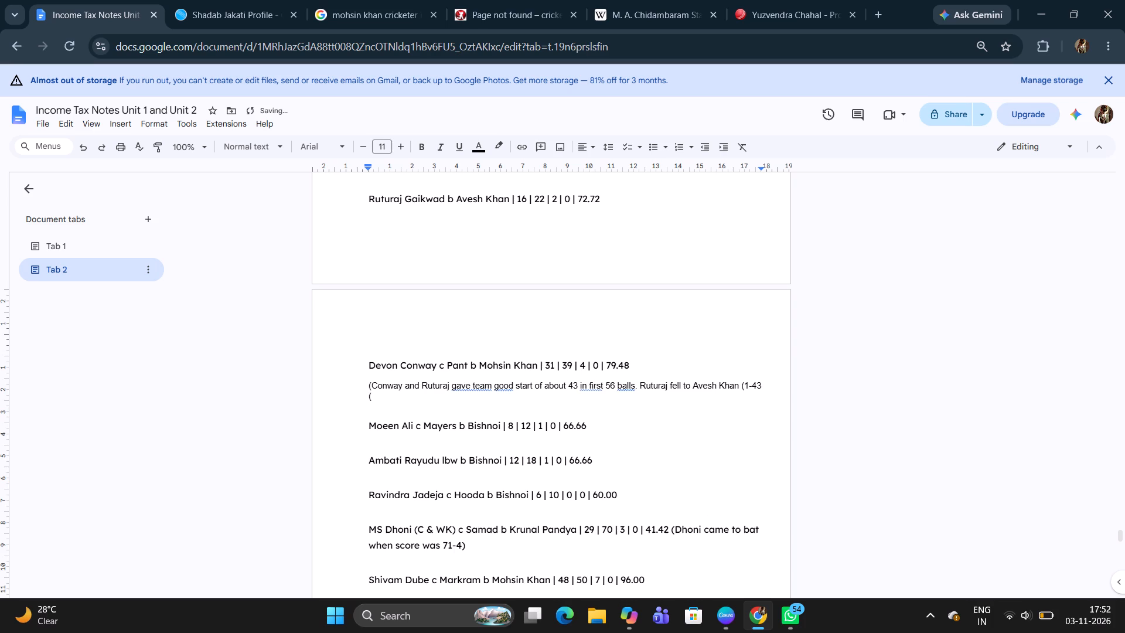
Complete the over reference at the end of the Conway note with "9.3 Overs)".
click(771, 386)
click(422, 400)
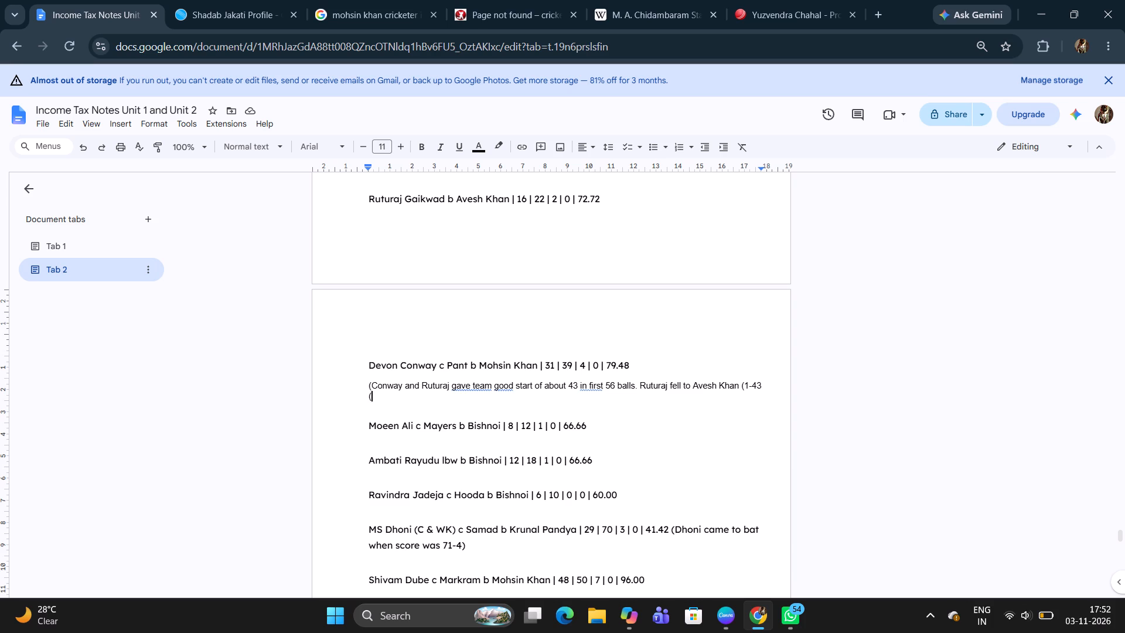
key(9)
text(.3)
key(space)
text(vers))
Add a new line below the Dhoni-Dube partnership line and remove the blank line directly above the LSG Bowling heading.
scroll(410, 483, down, 3)
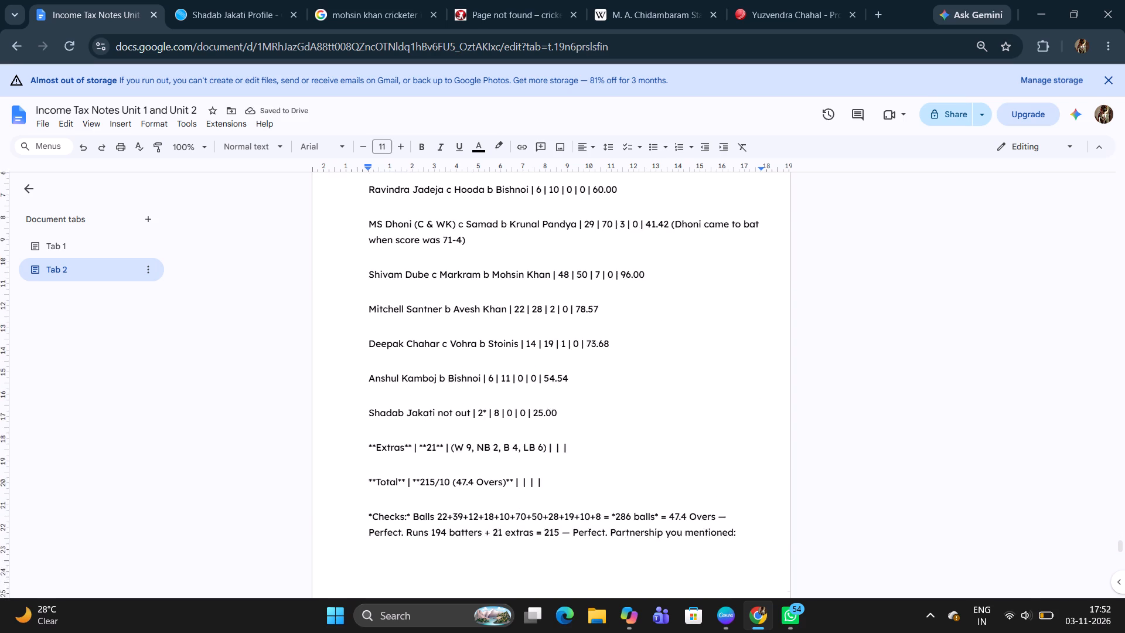
scroll(410, 483, down, 3)
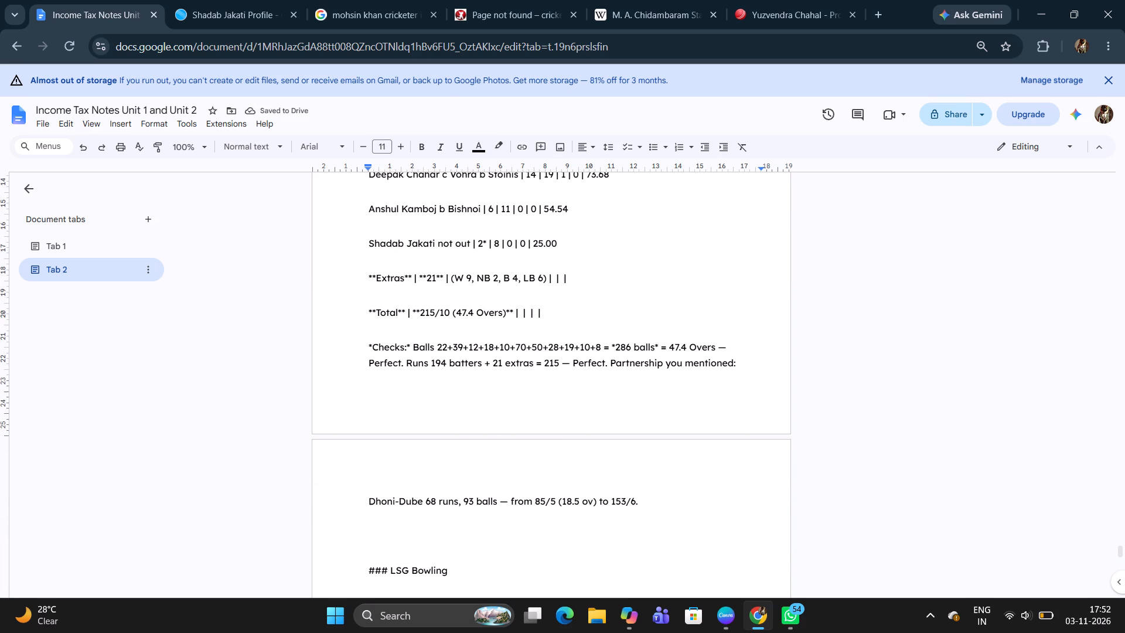
click(679, 507)
key(Return)
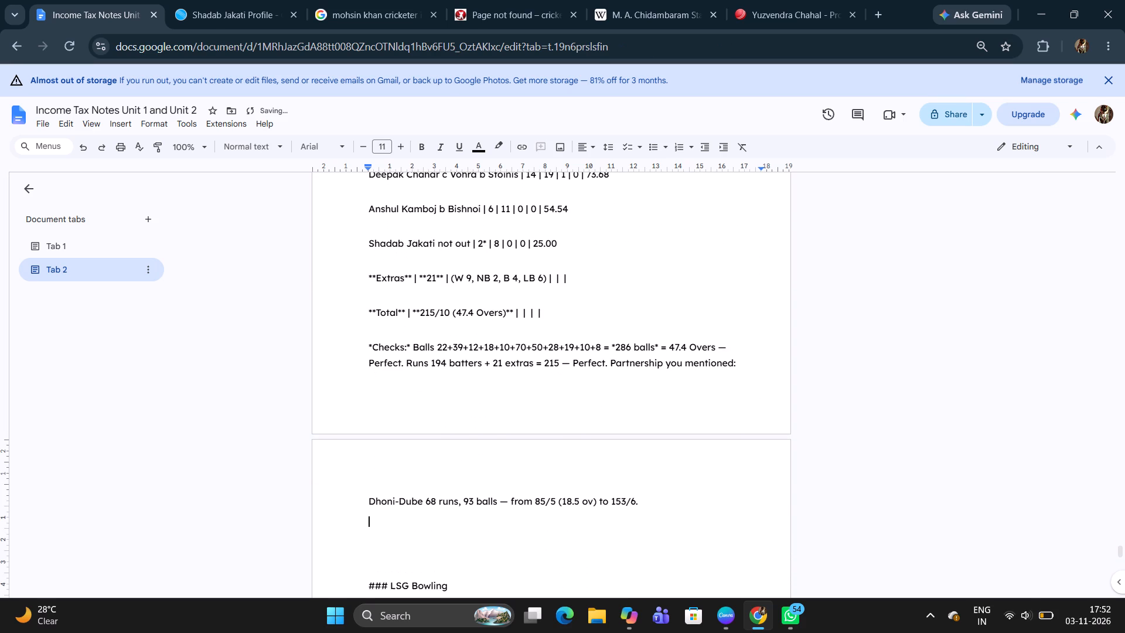
scroll(671, 506, down, 1)
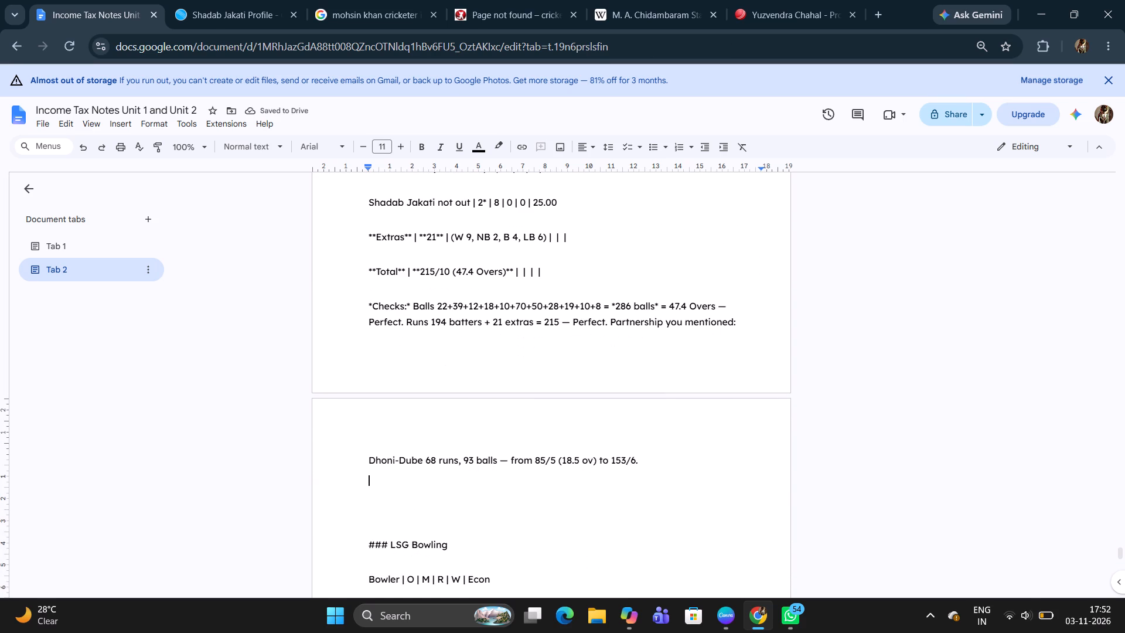
click(367, 544)
key(BackSpace)
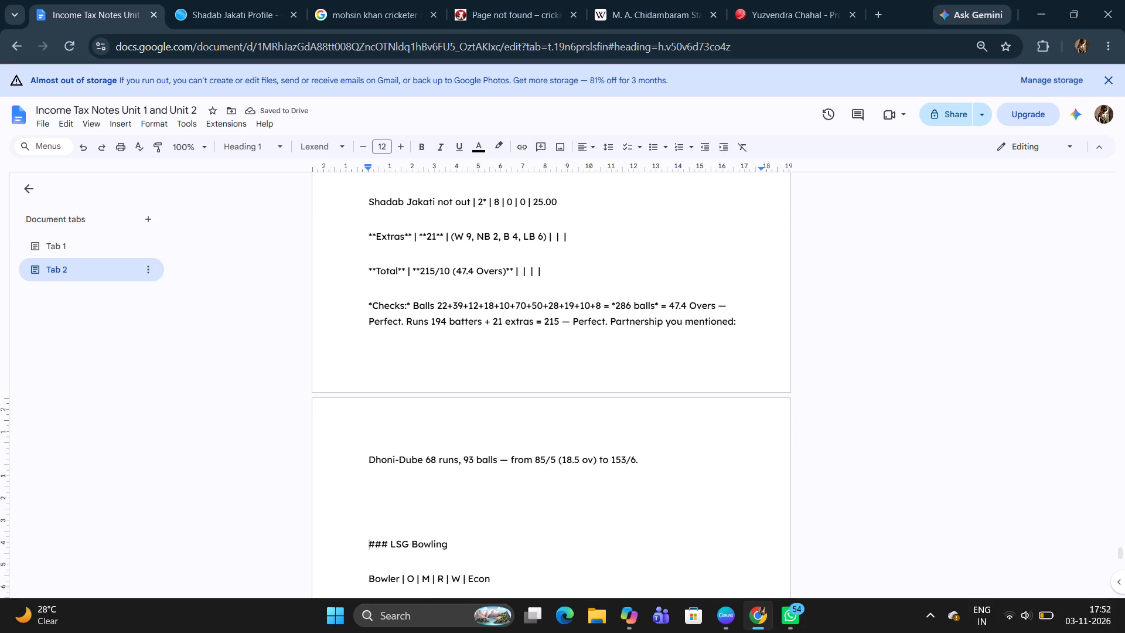
click(664, 462)
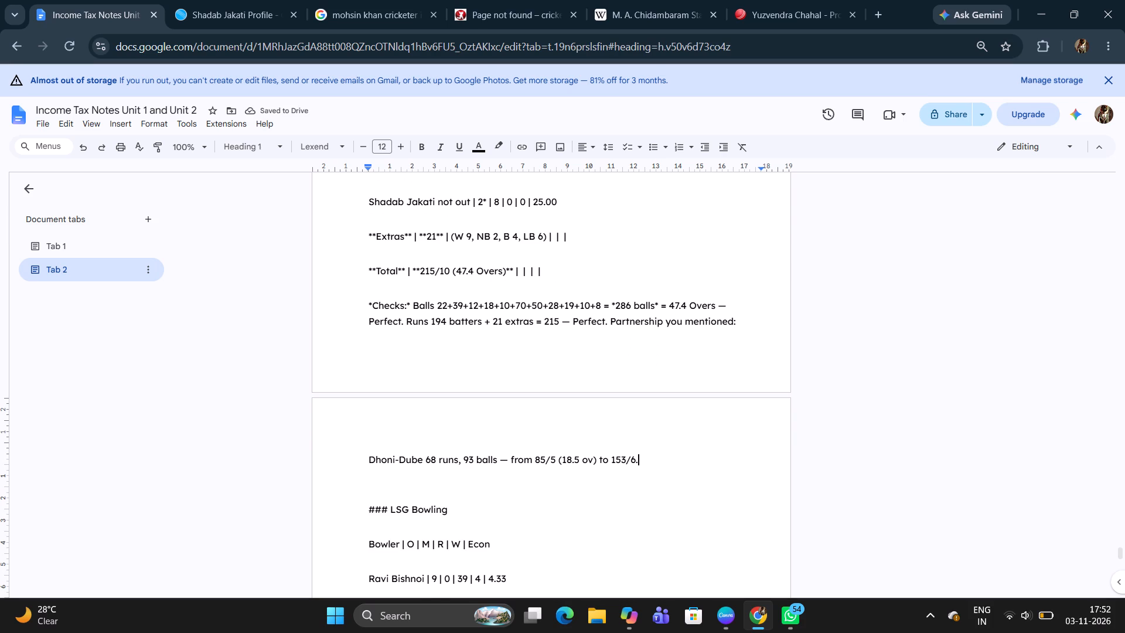
Delete "you" from "Partnership you mentioned:" in the CSK batting checks, leaving a single space between the words.
click(683, 326)
key(BackSpace)
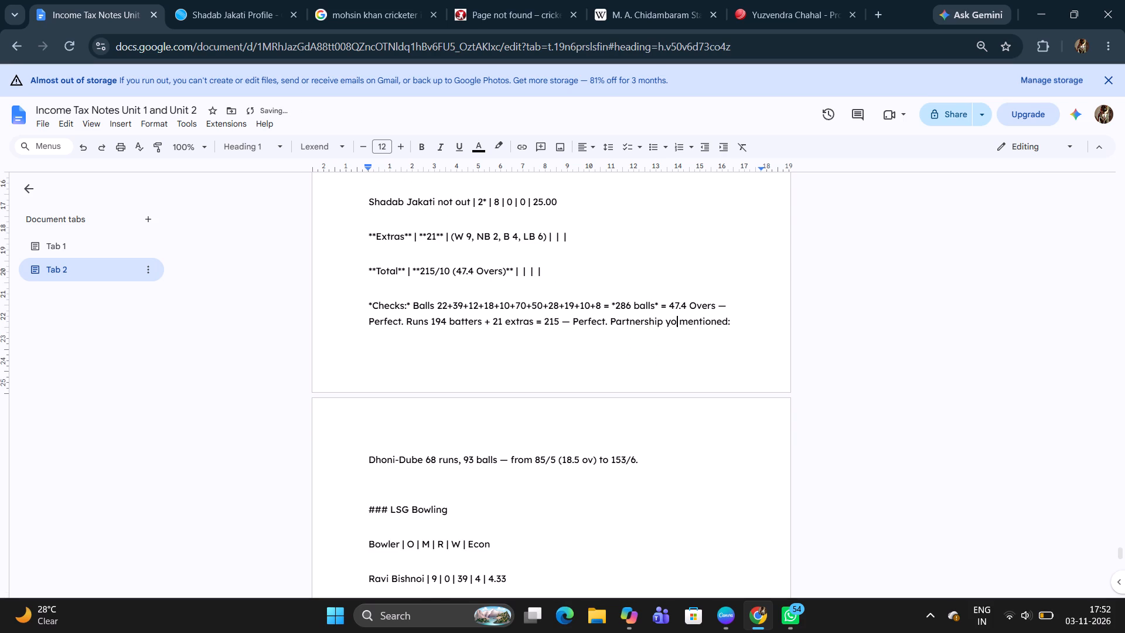
key(BackSpace)
key(BackSpace)
key(BackSpace)
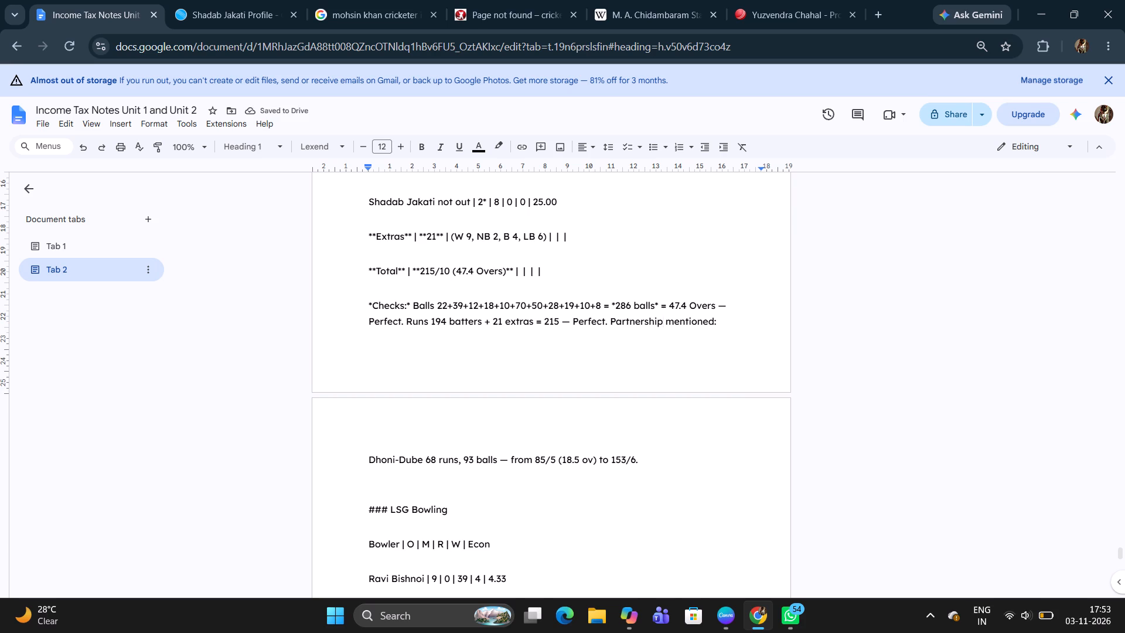
key(BackSpace)
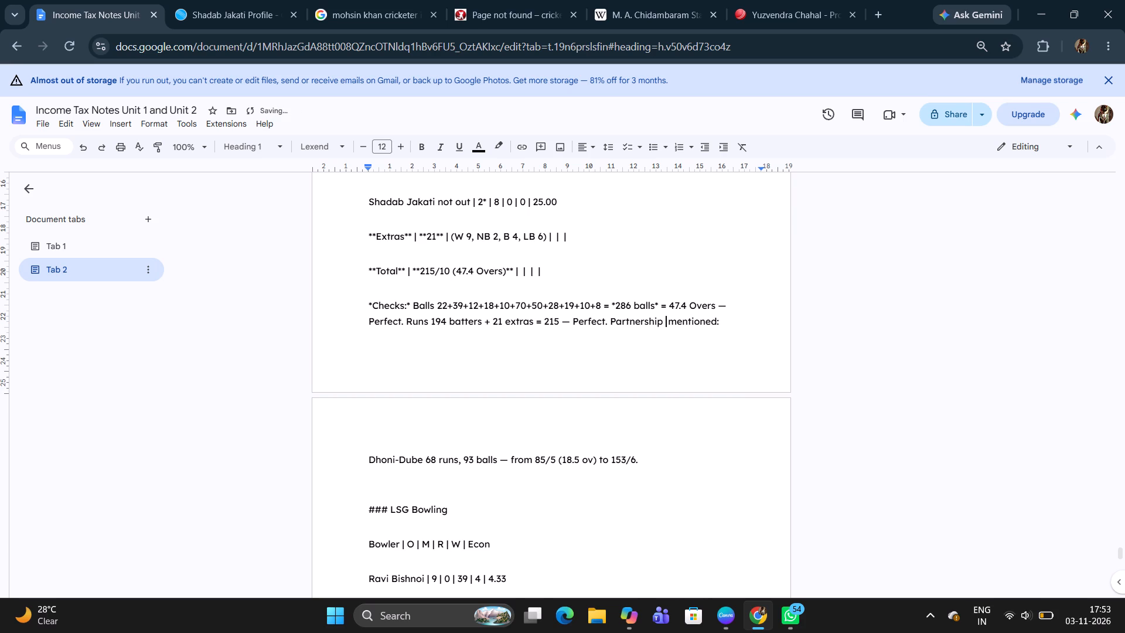
key(BackSpace)
key(BackSpace)
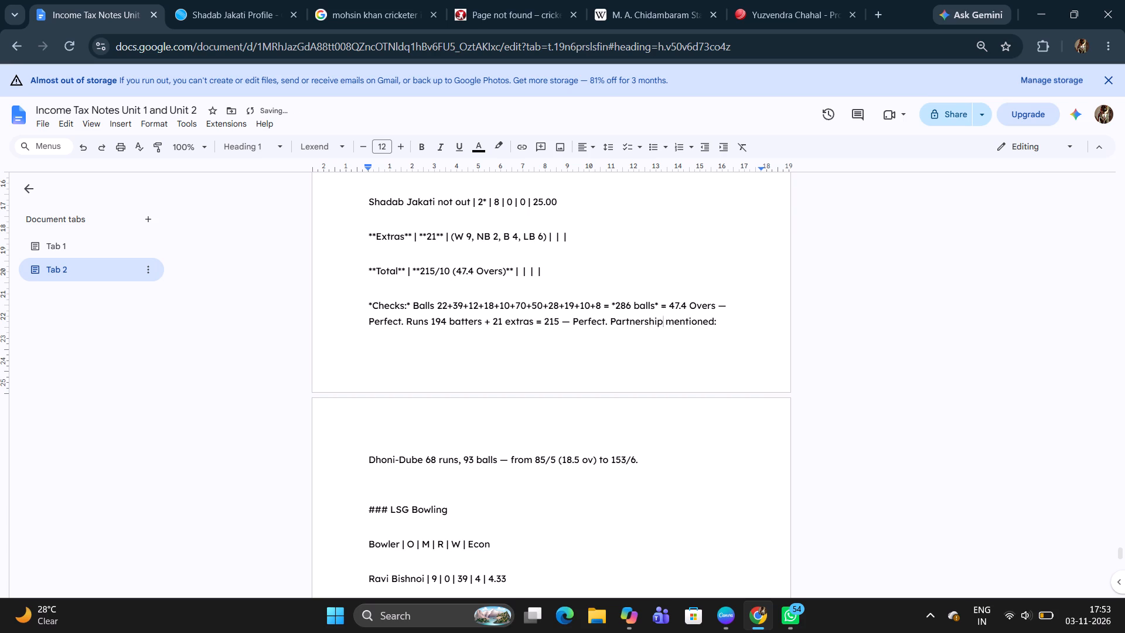
Replace the full stop after 153/6 in the Dhoni-Dube partnership line with "(34.2 Overs)".
click(651, 463)
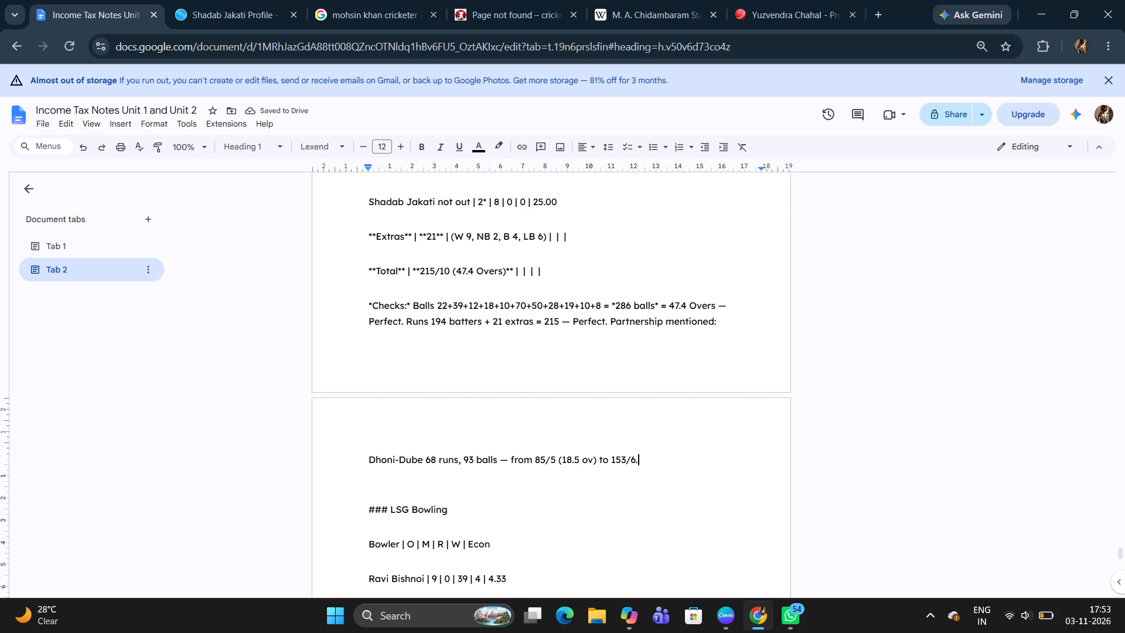
key(BackSpace)
key(space)
text(()
text(34.2)
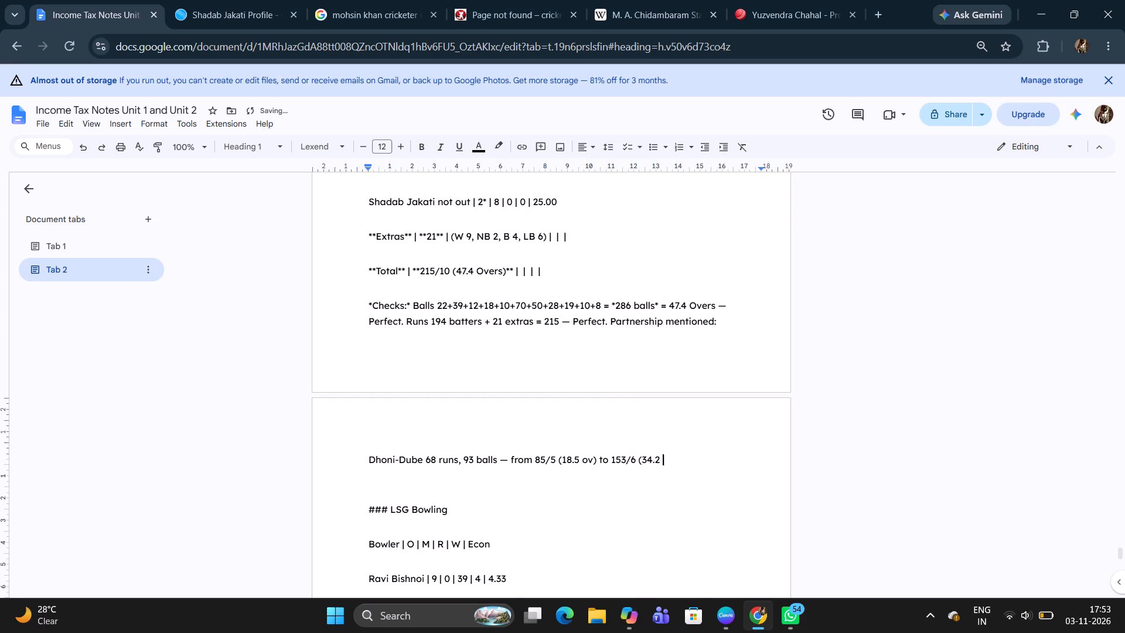
text(vers))
Below the CSK Total line, add the note "(Kindly add CSK fall of wickets as well in a perfect way that syncs with their innings as well)".
scroll(751, 436, down, 1)
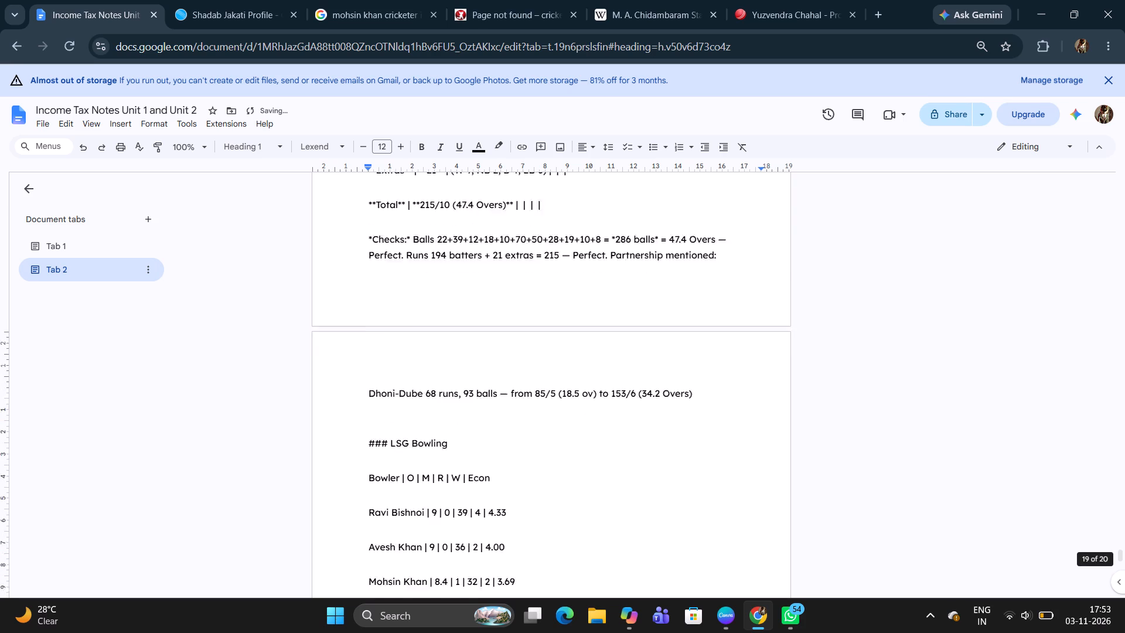
scroll(751, 436, down, 3)
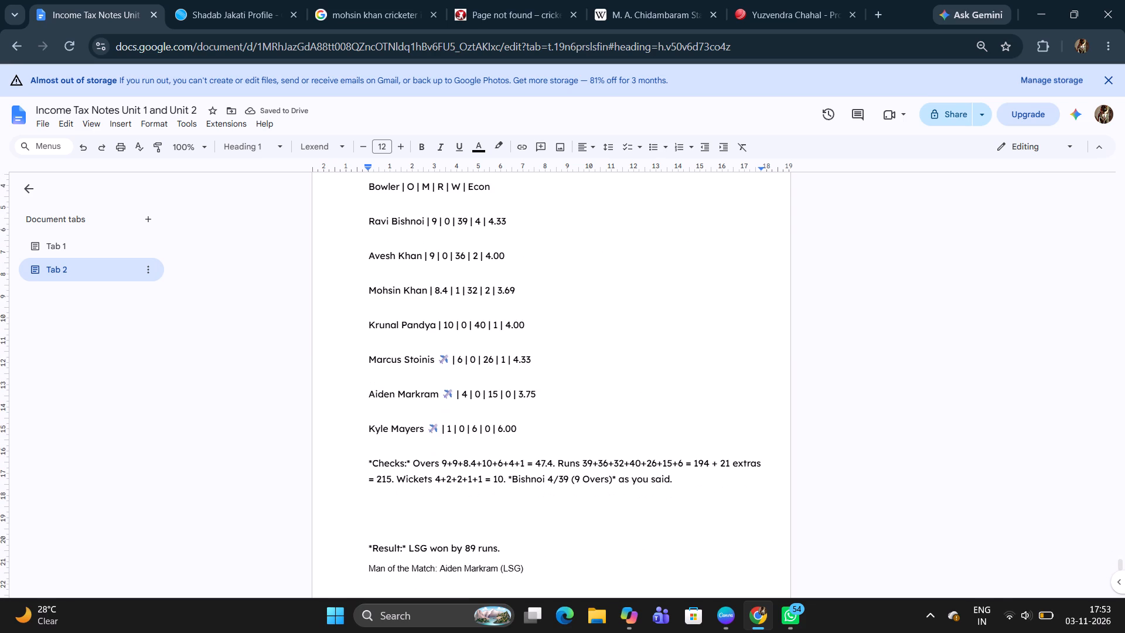
scroll(751, 436, down, 1)
scroll(751, 436, up, 6)
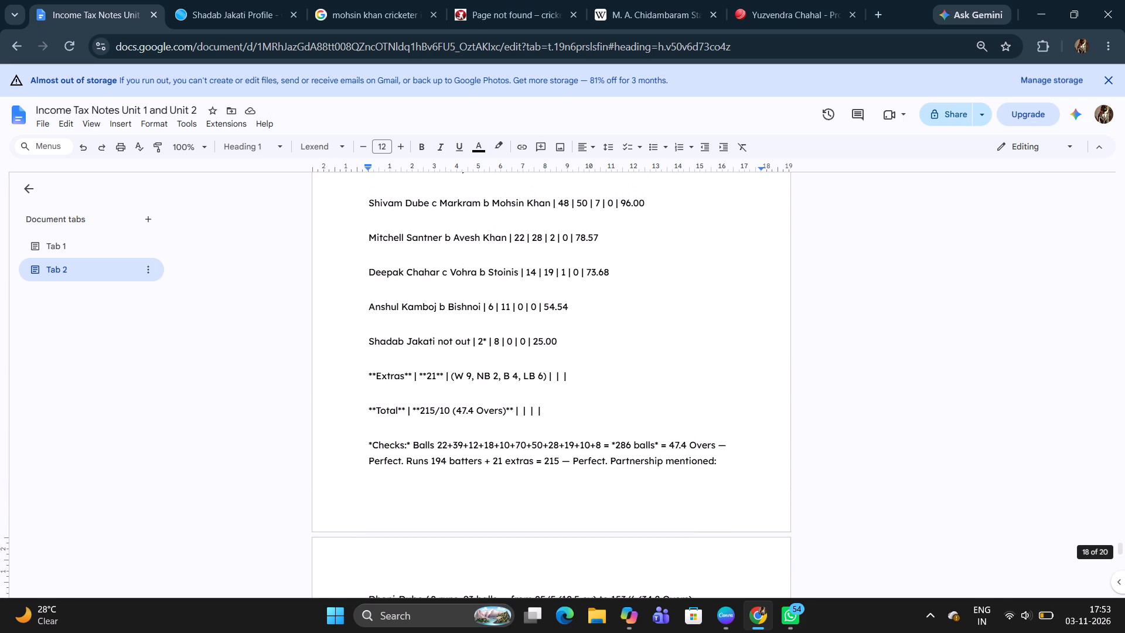
scroll(751, 436, up, 1)
click(585, 489)
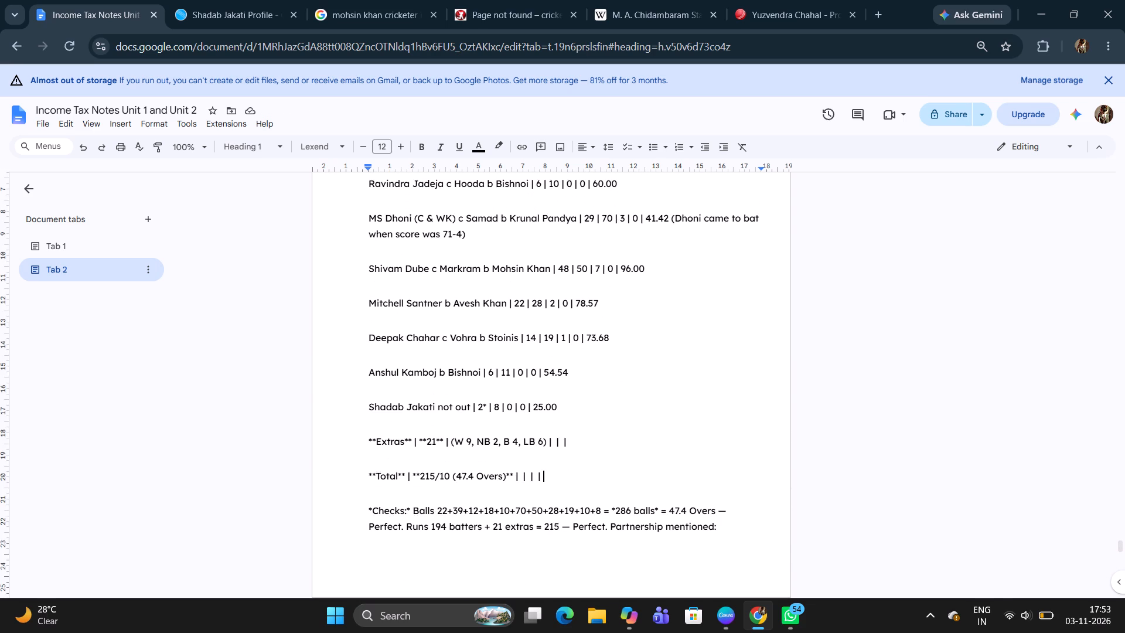
key(Return)
key(shift+parenleft)
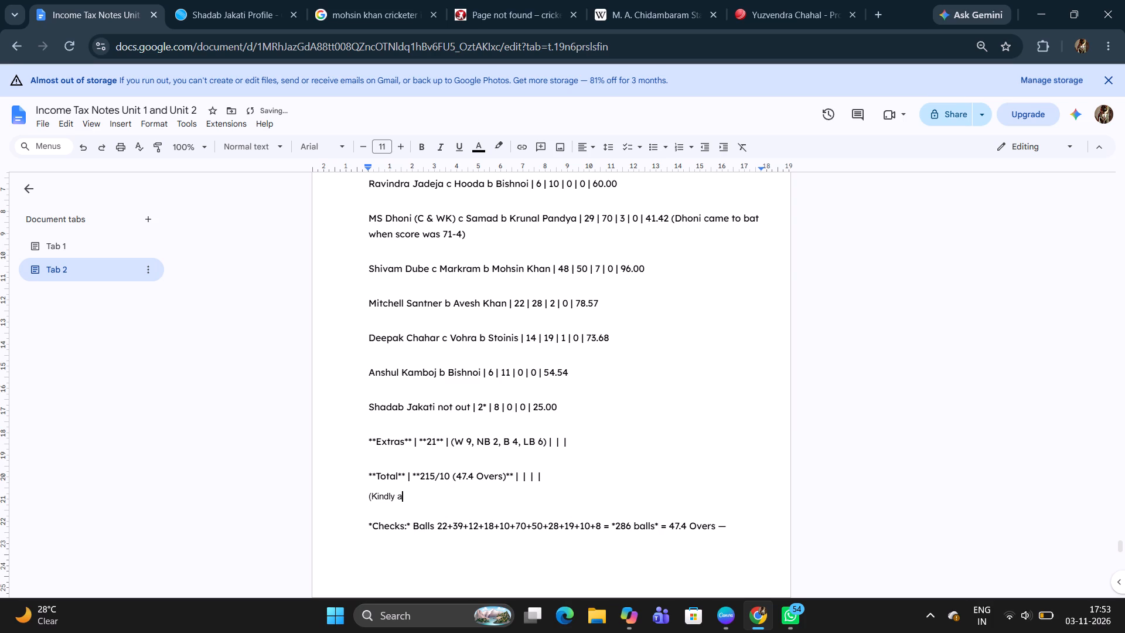
text(fall of wickets as)
key(space)
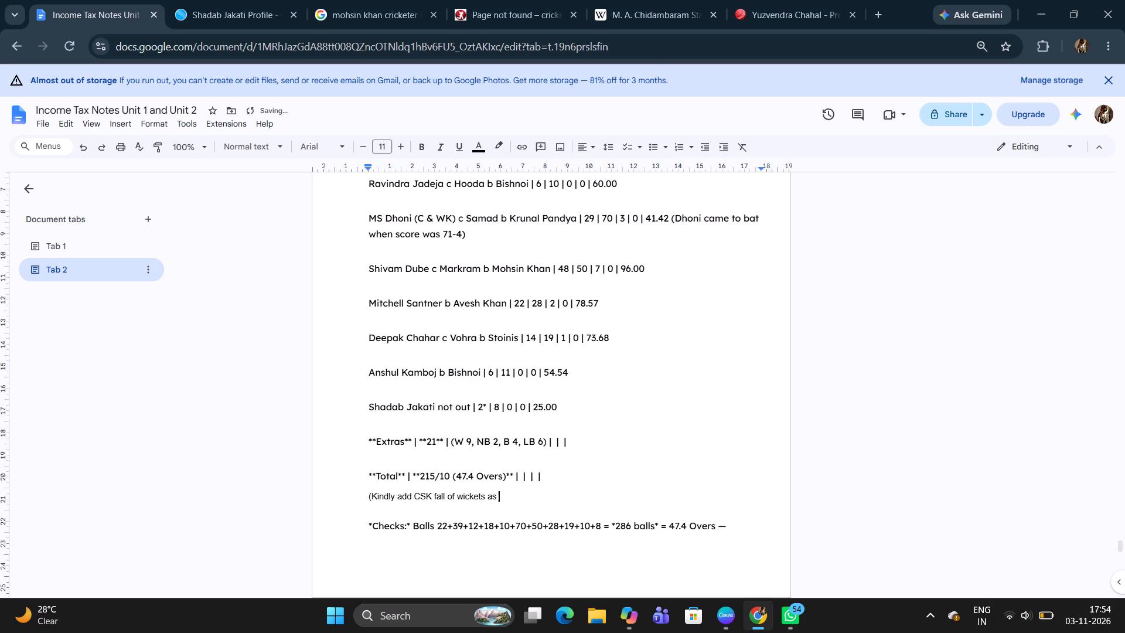
text(well)
key(space)
text(per)
key(BackSpace)
key(BackSpace)
key(BackSpace)
text(in a perfect way that syncs wit)
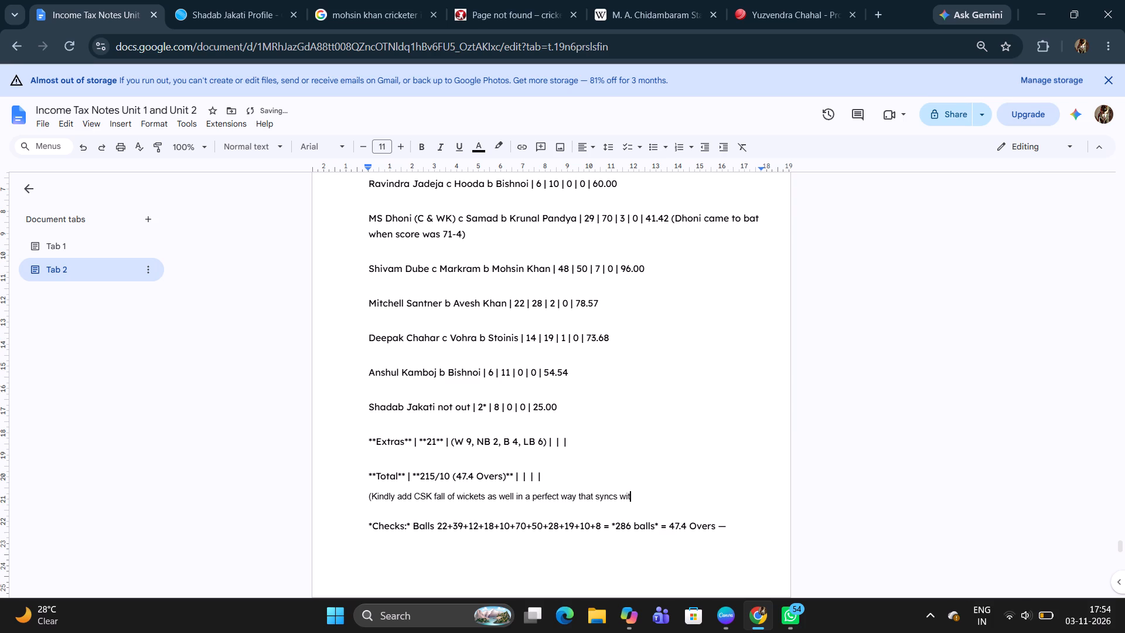
text(h)
key(space)
text(their innings as wells)
key(BackSpace)
key(0)
key(BackSpace)
key(shift+parenright)
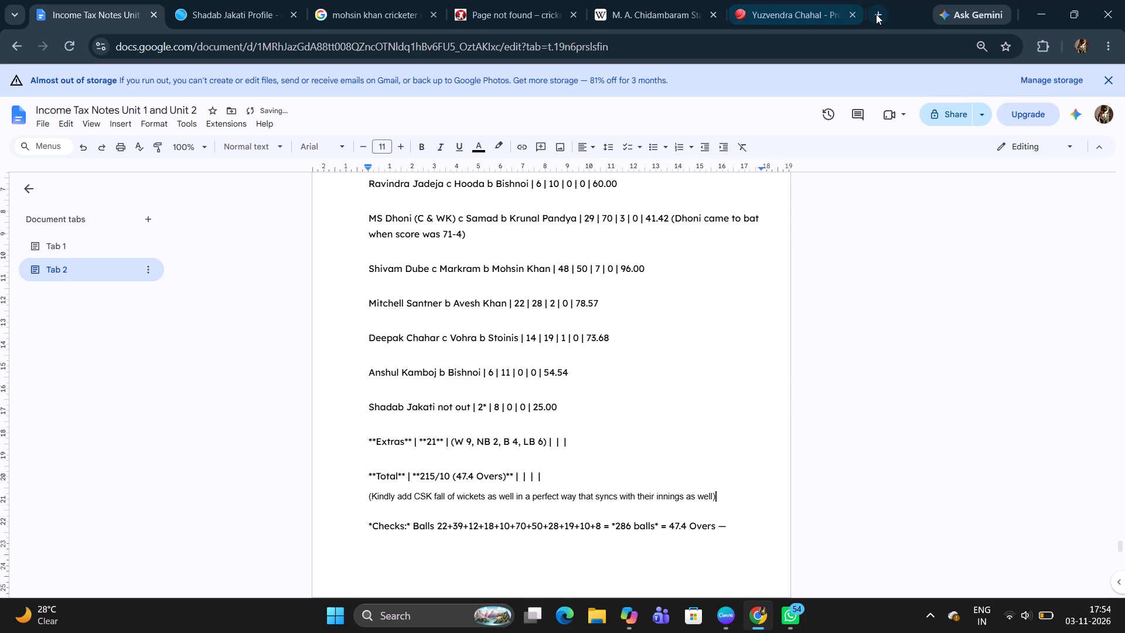
Search the web for "sync meaning" in a new browser tab.
click(876, 14)
text(sync me)
key(Return)
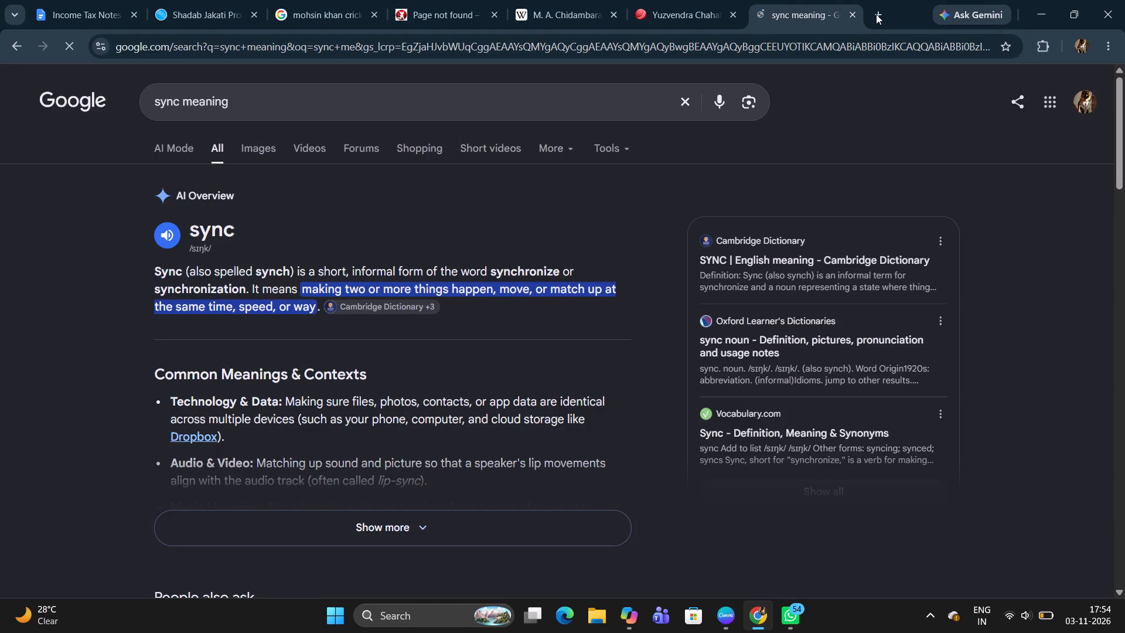
Close the Yuzvendra Chahal profile page and return to the scorecard document.
click(731, 17)
click(112, 6)
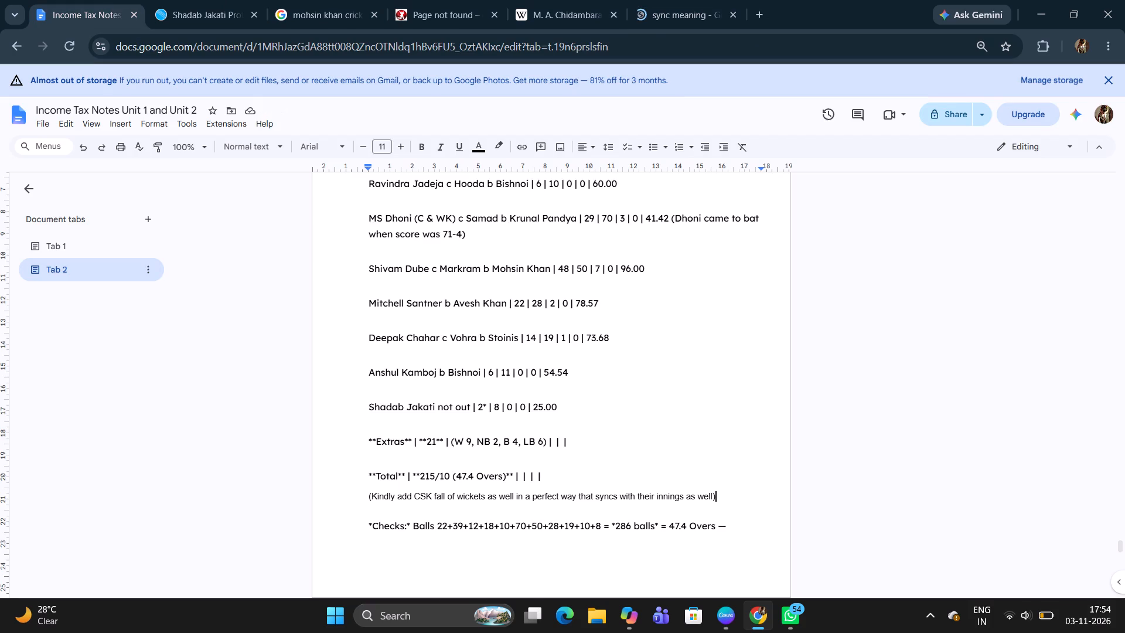
Add "that syncs with their innings" after "batting performance" inside the bracketed request in the LSG Fall of Wickets paragraph.
scroll(394, 255, up, 7)
scroll(394, 255, down, 2)
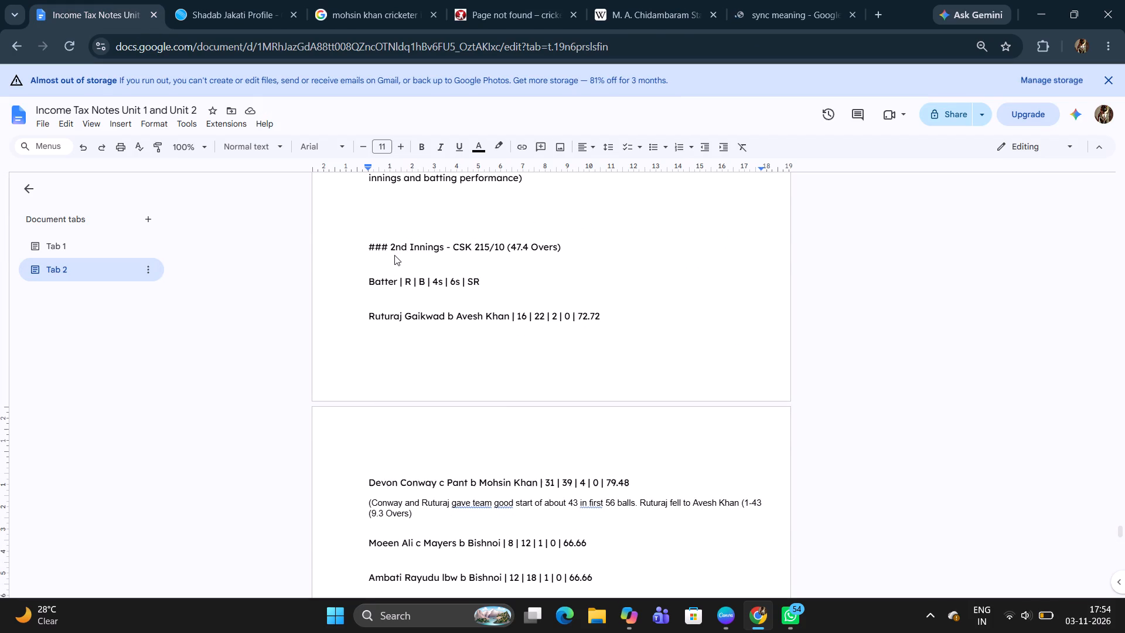
scroll(444, 449, up, 2)
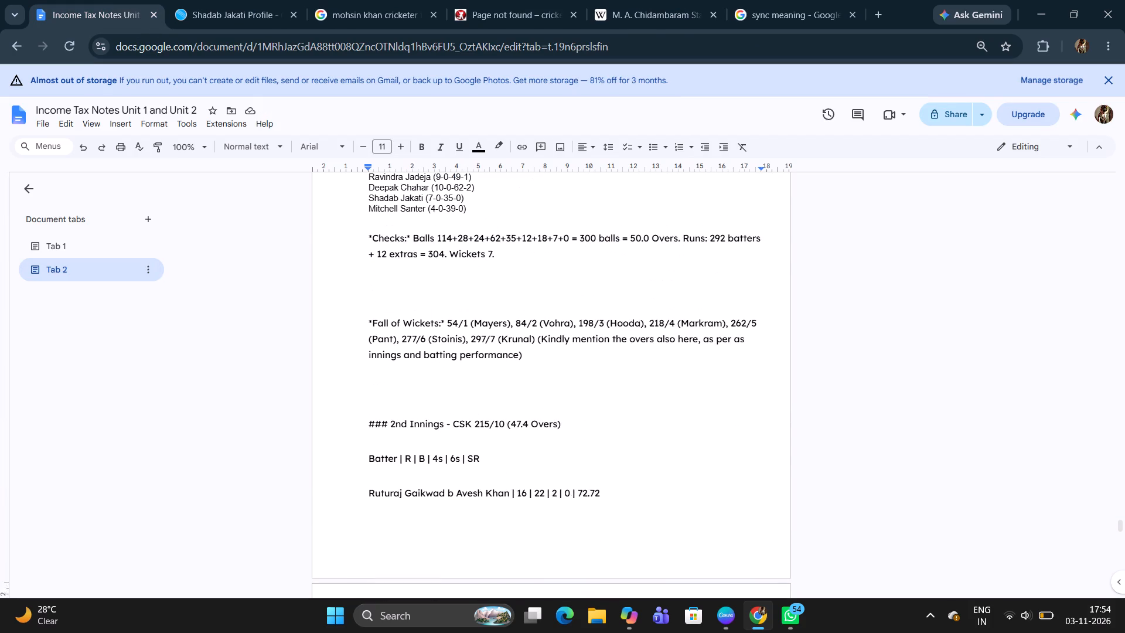
scroll(444, 449, up, 1)
scroll(519, 390, up, 1)
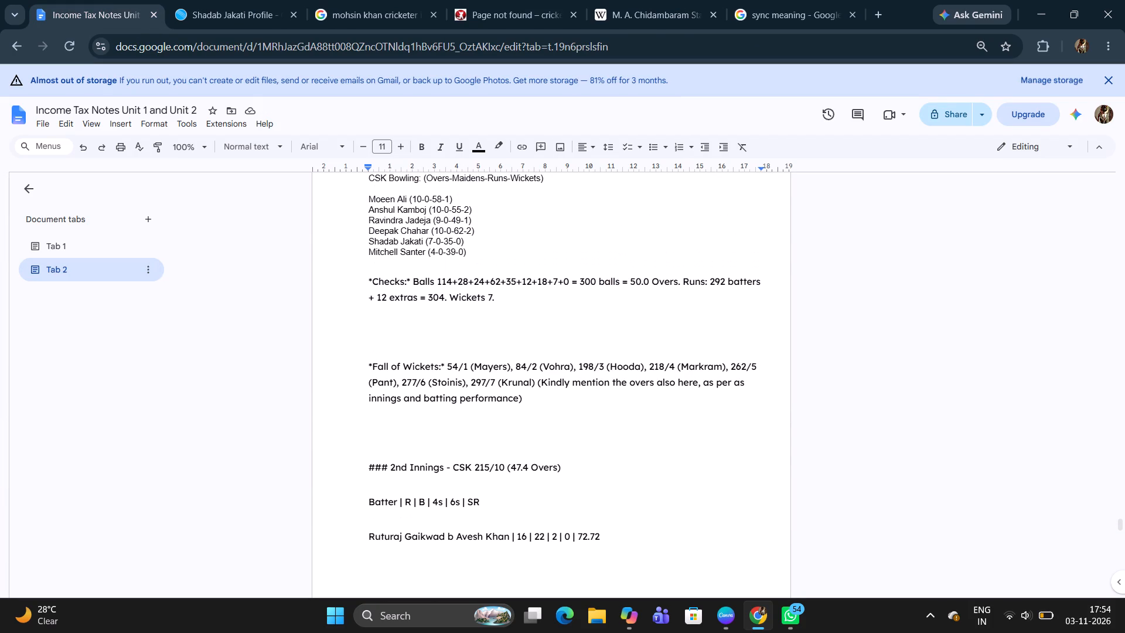
scroll(519, 390, up, 1)
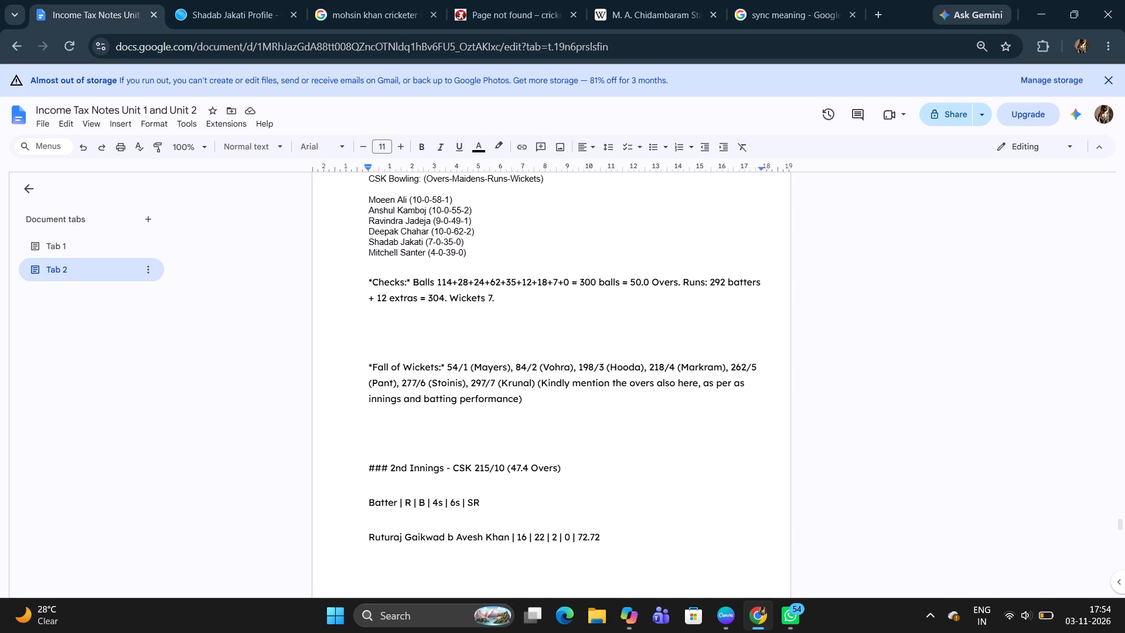
click(519, 400)
key(space)
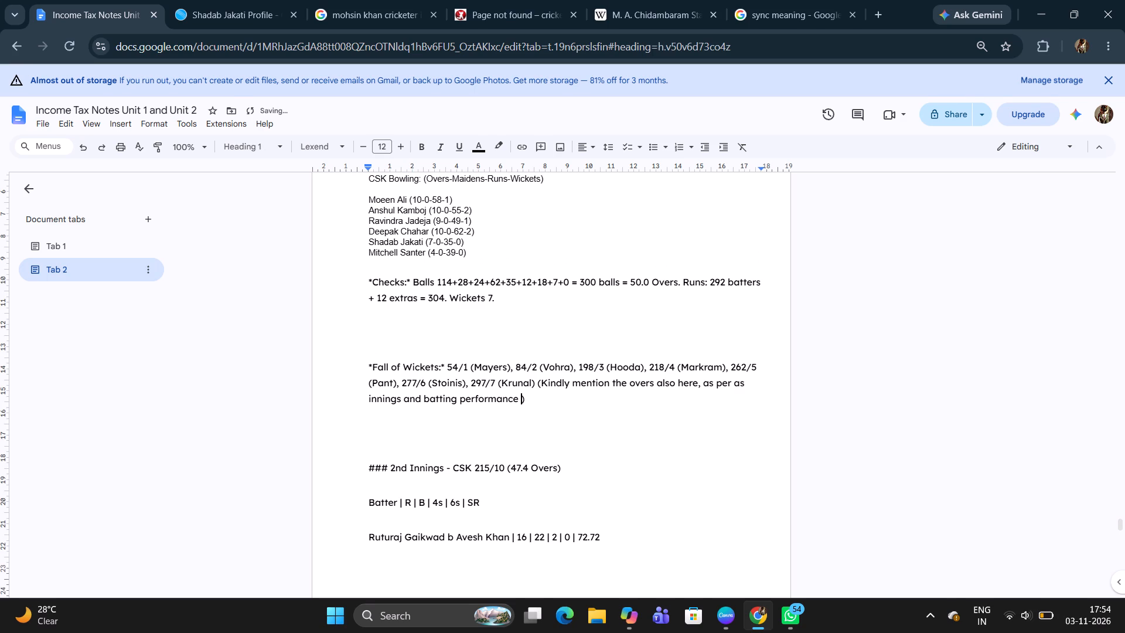
text(that syncs with their innings)
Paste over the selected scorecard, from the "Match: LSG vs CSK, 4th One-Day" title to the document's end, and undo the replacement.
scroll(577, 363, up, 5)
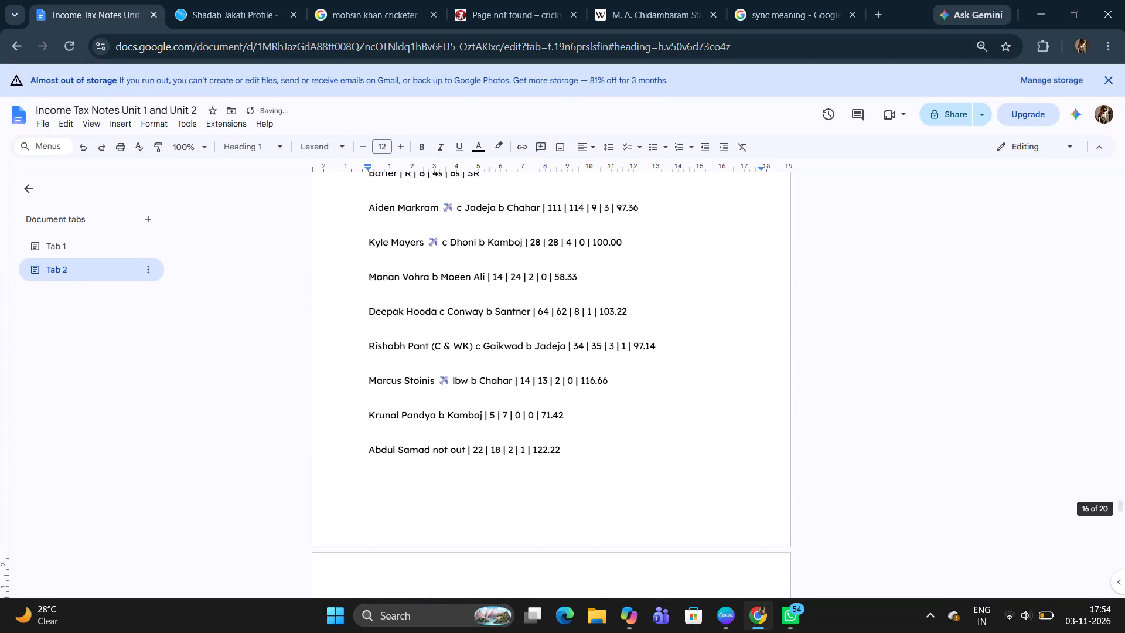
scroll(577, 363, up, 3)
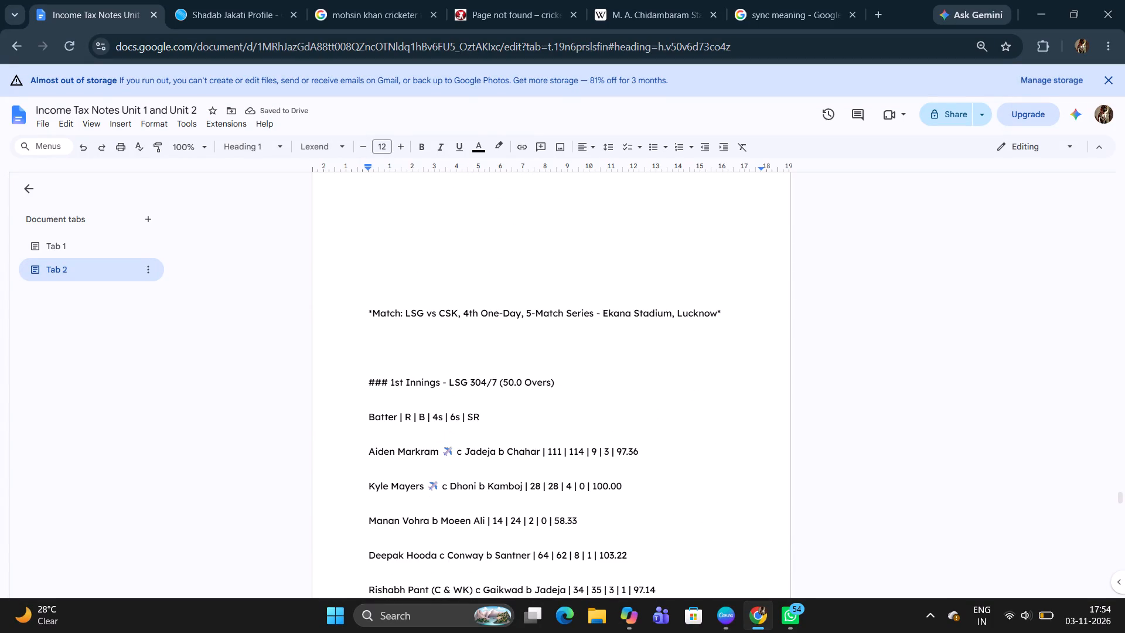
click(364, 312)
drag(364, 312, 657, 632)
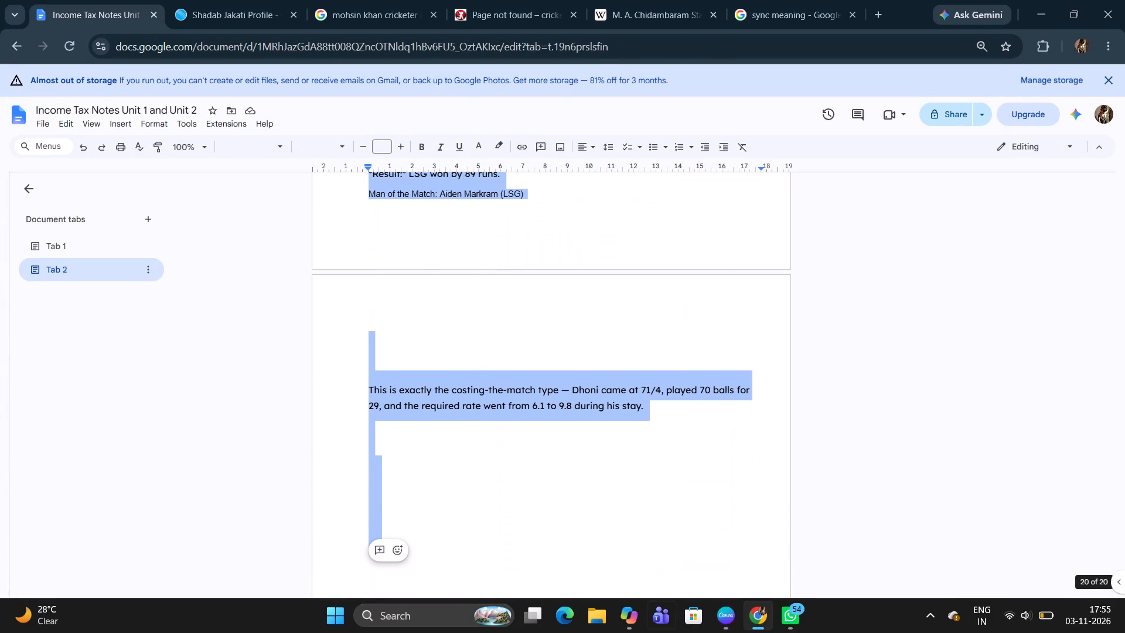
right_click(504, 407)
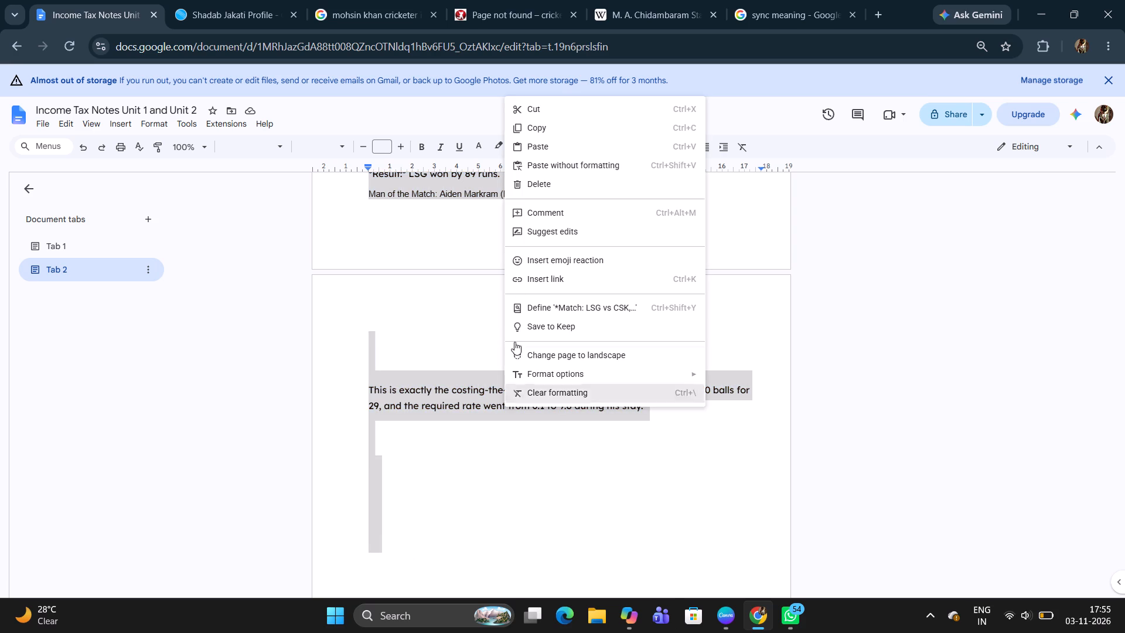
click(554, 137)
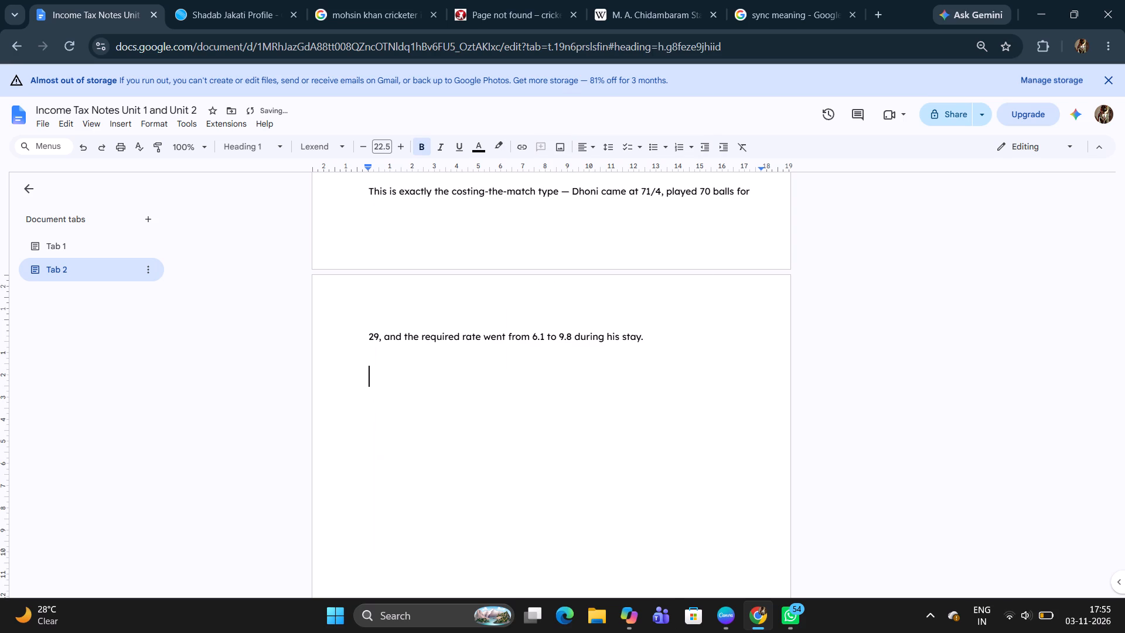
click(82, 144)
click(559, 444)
Copy the full scorecard from the "Match: LSG vs CSK, 4th One-Day" title through the end of the document.
scroll(559, 444, up, 3)
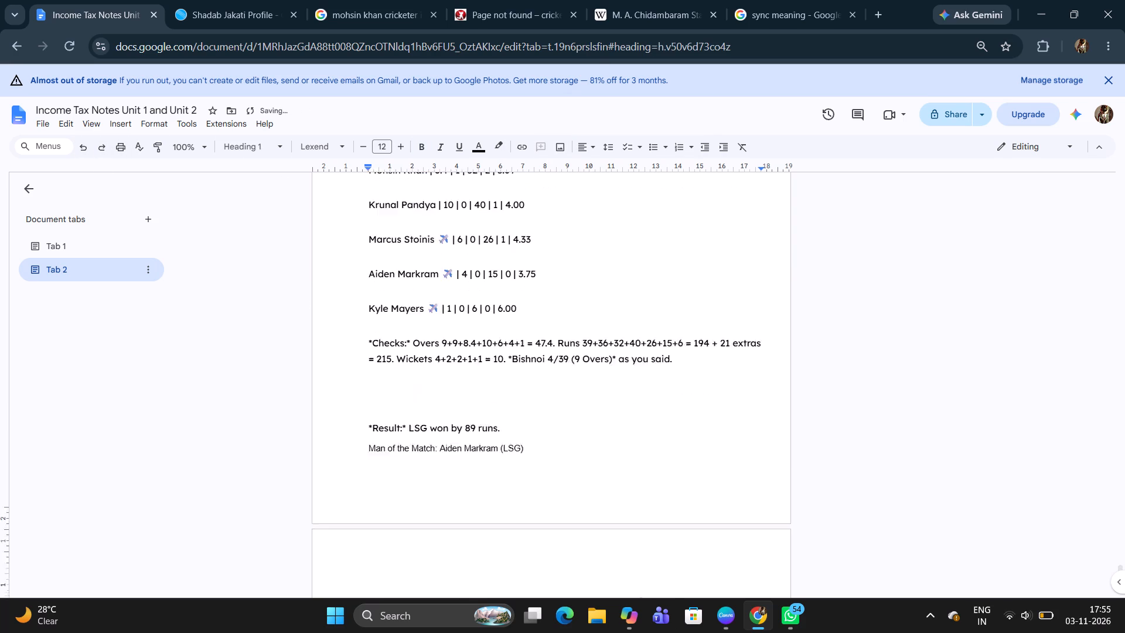
scroll(559, 444, up, 20)
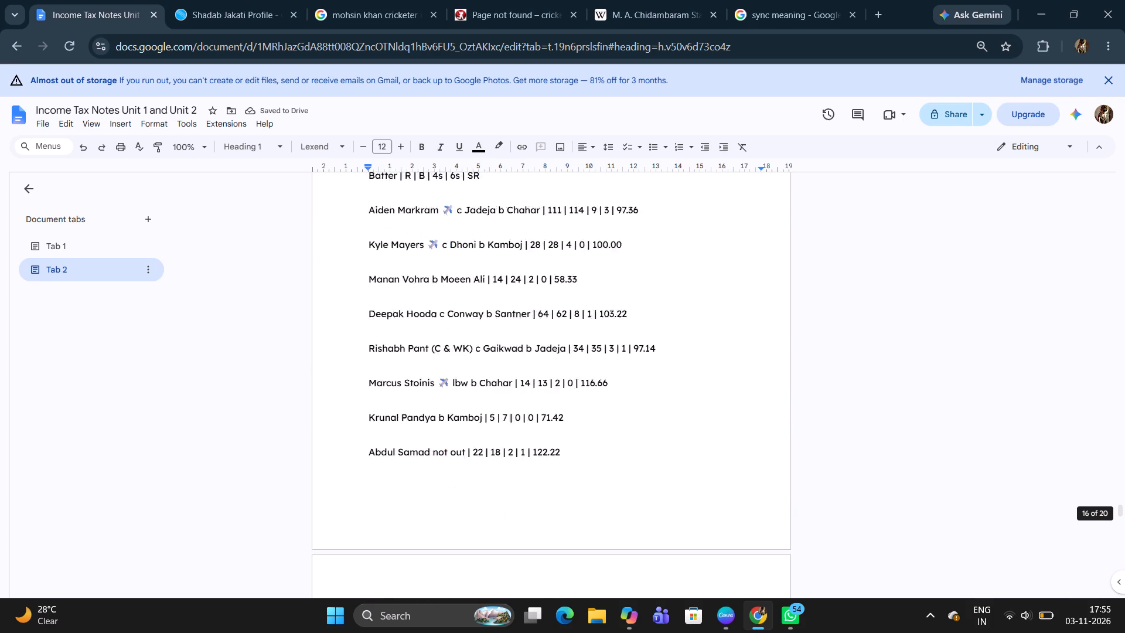
scroll(559, 444, up, 5)
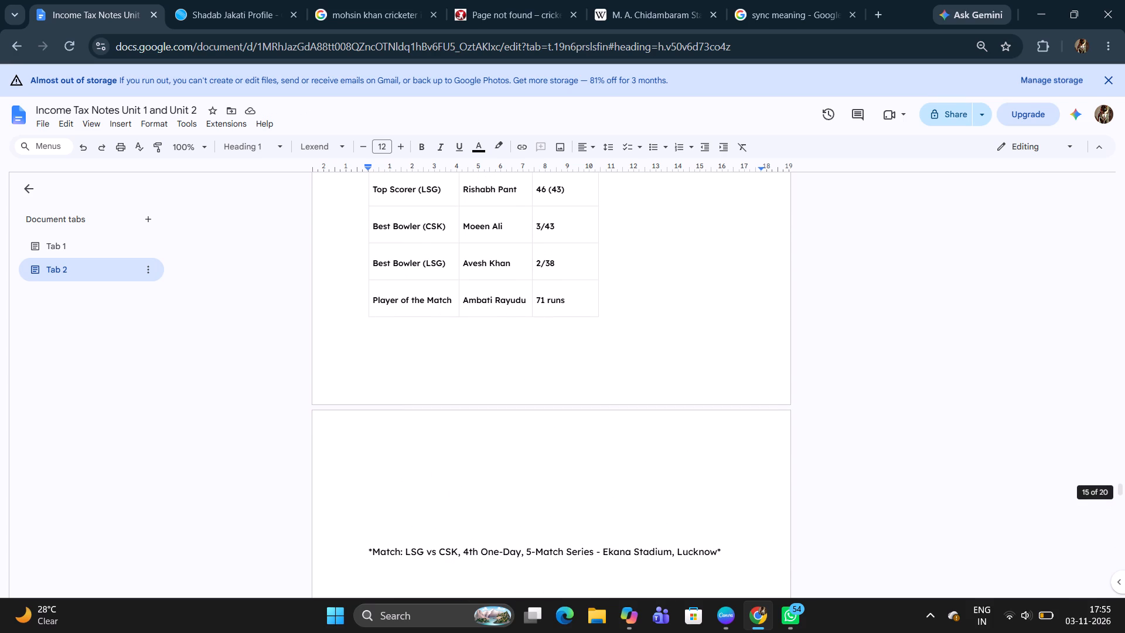
drag(364, 549, 609, 632)
key(ctrl+c)
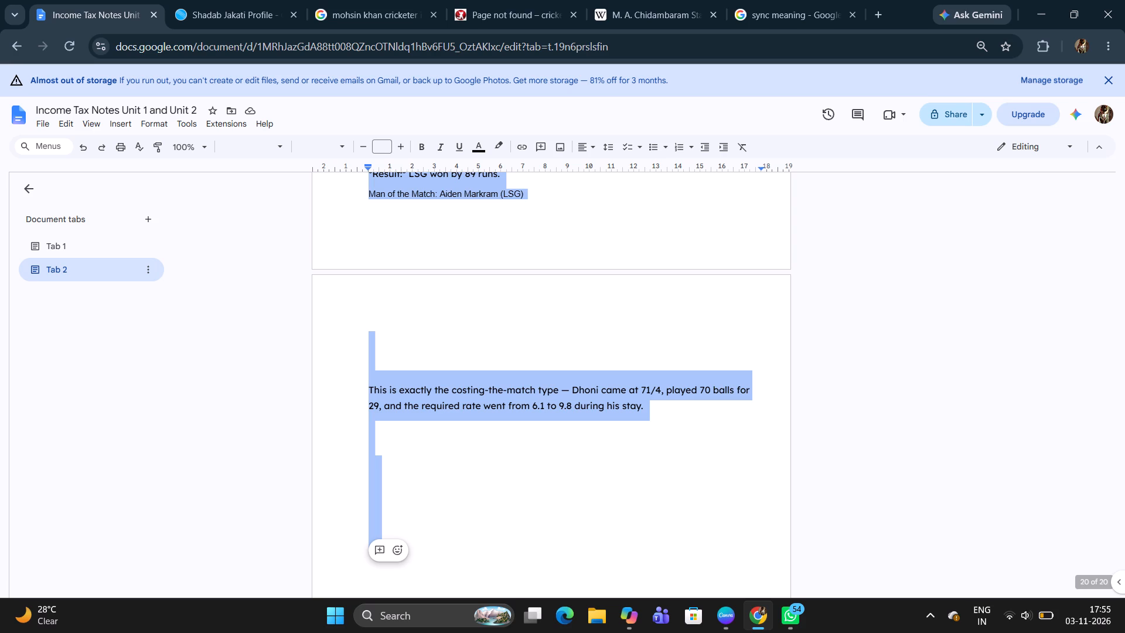